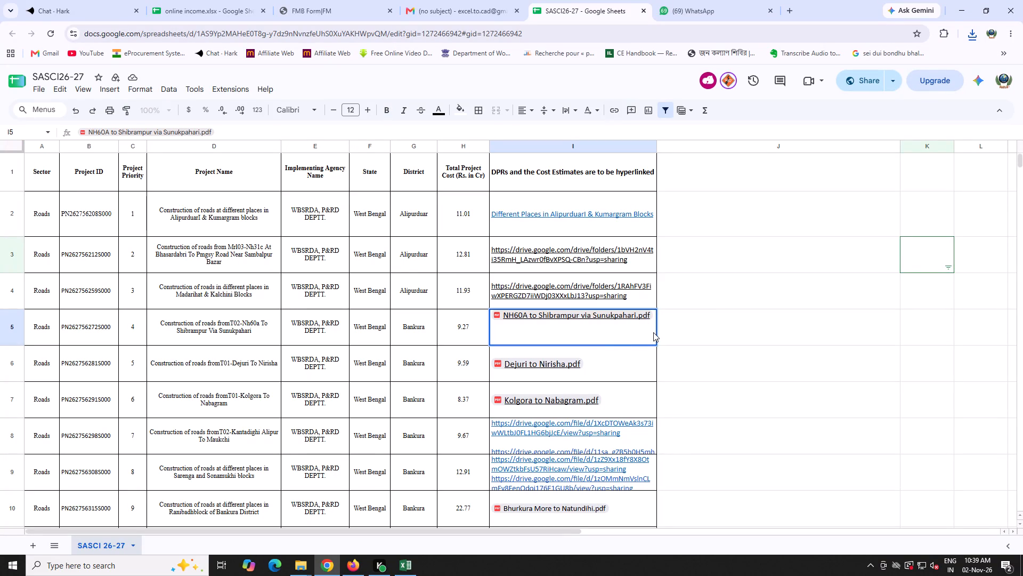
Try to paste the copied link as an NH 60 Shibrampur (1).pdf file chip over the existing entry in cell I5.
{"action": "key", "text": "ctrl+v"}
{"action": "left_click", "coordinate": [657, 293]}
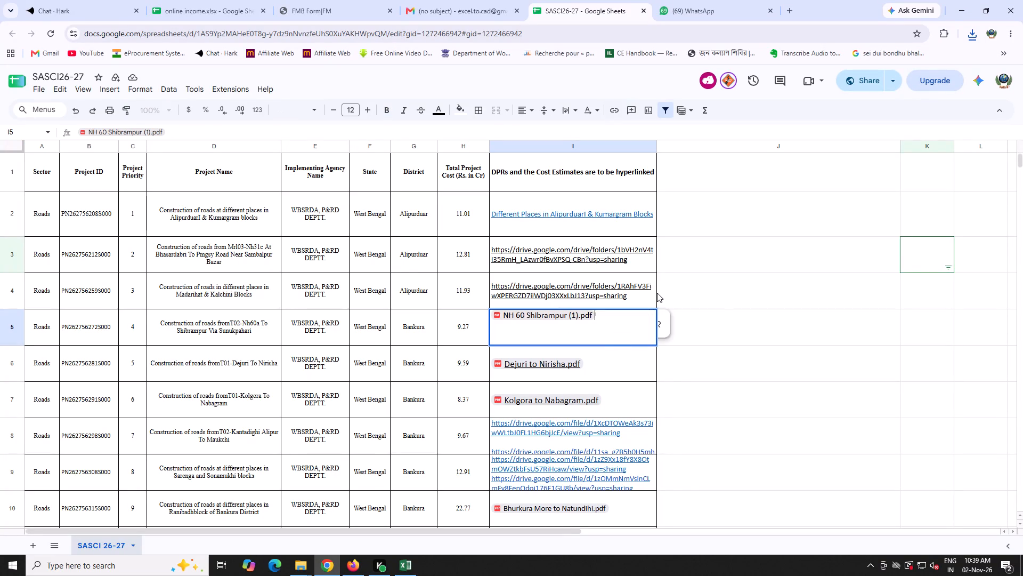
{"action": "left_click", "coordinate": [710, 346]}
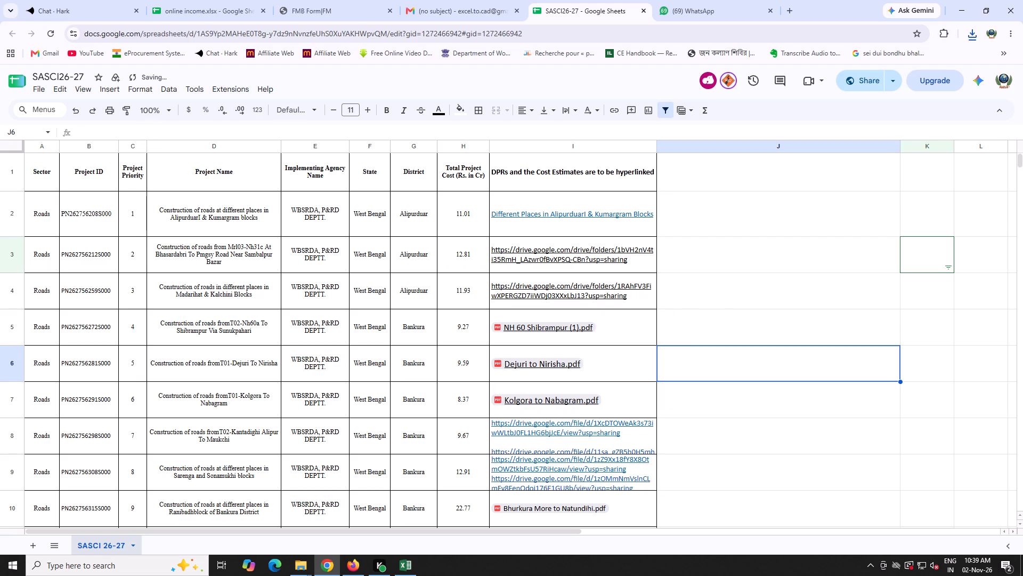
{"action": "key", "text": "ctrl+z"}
Append the copied link to cell I5 after the existing PDF, converting it to the NH 60 Shibrampur (1).pdf chip.
{"action": "double_click", "coordinate": [626, 338]}
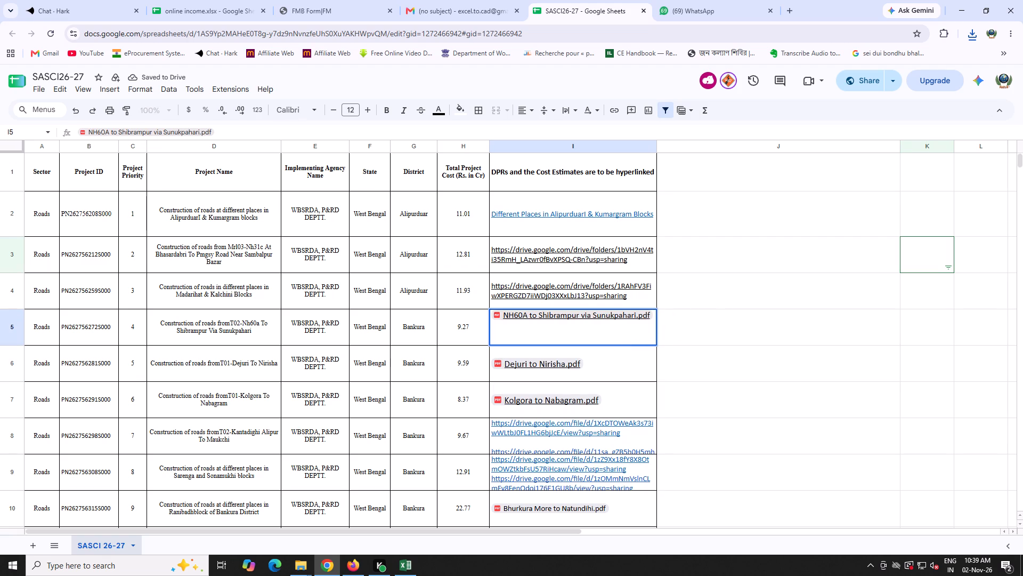
{"action": "key", "text": "ctrl+v"}
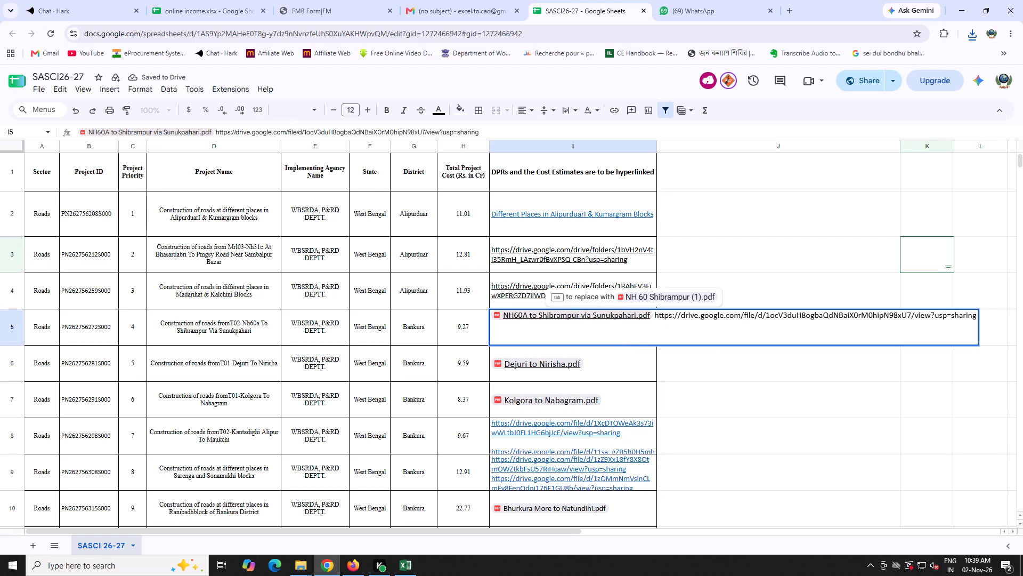
{"action": "left_click", "coordinate": [660, 300]}
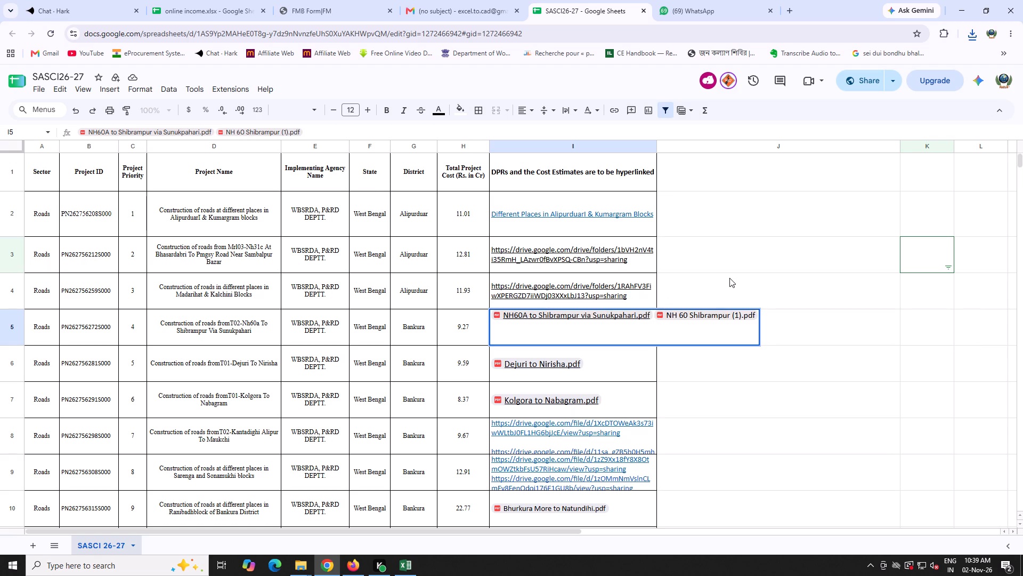
{"action": "left_click", "coordinate": [730, 277]}
{"action": "left_click", "coordinate": [692, 398]}
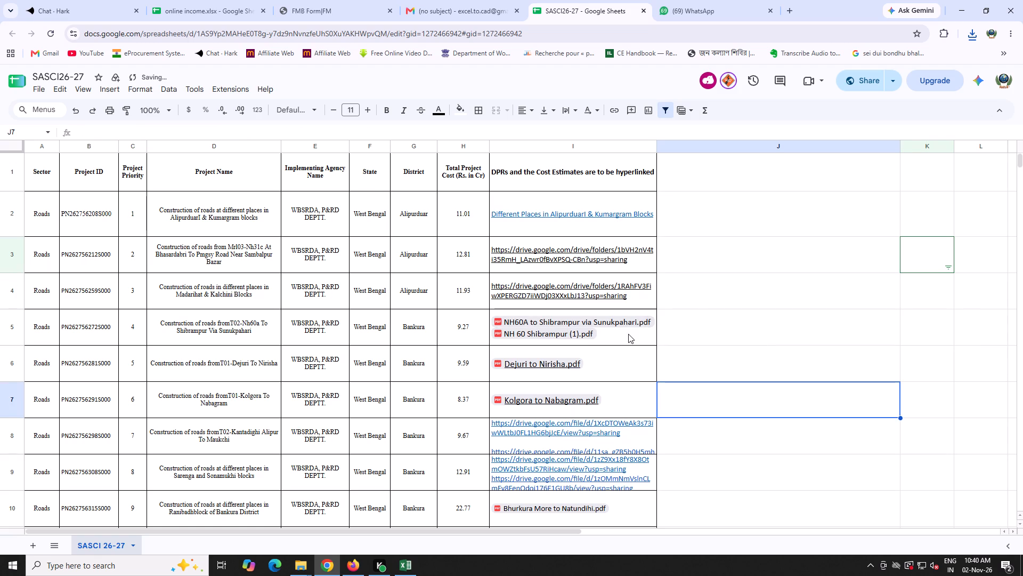
Switch to the Excel copy of SASCI26-27 and fill the priority 4 project row (A5:I5) with yellow.
{"action": "left_click", "coordinate": [403, 563]}
{"action": "left_click_drag", "start_coordinate": [39, 172], "coordinate": [146, 173]}
{"action": "left_click_drag", "start_coordinate": [525, 172], "coordinate": [0, 174]}
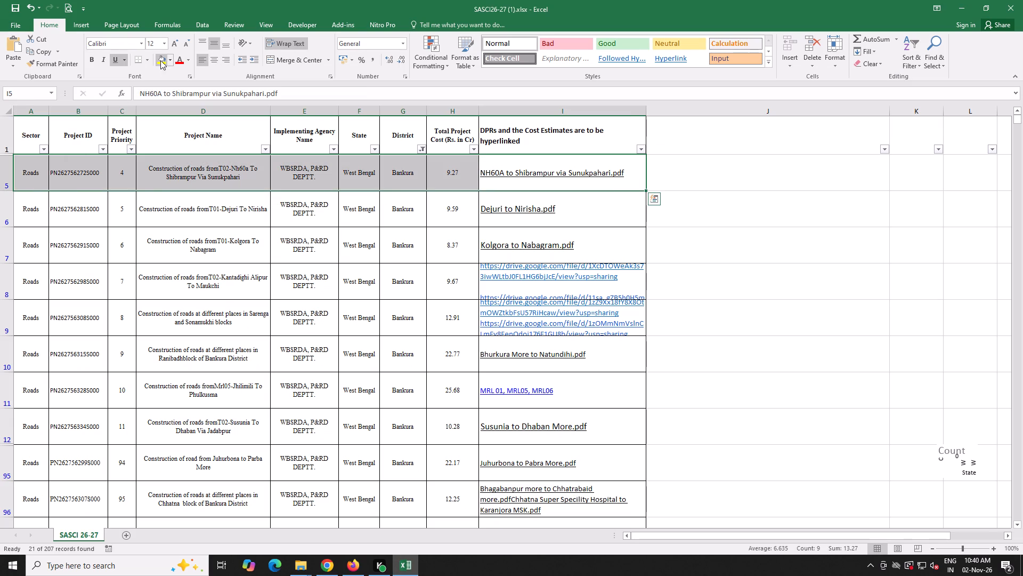
{"action": "left_click", "coordinate": [163, 58]}
{"action": "left_click", "coordinate": [271, 229]}
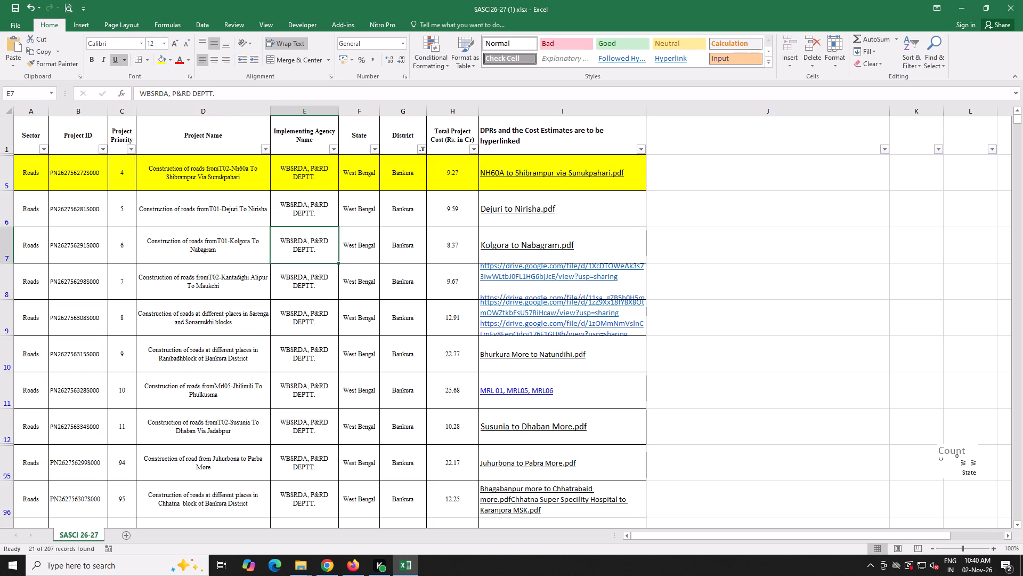
{"action": "left_click", "coordinate": [351, 566]}
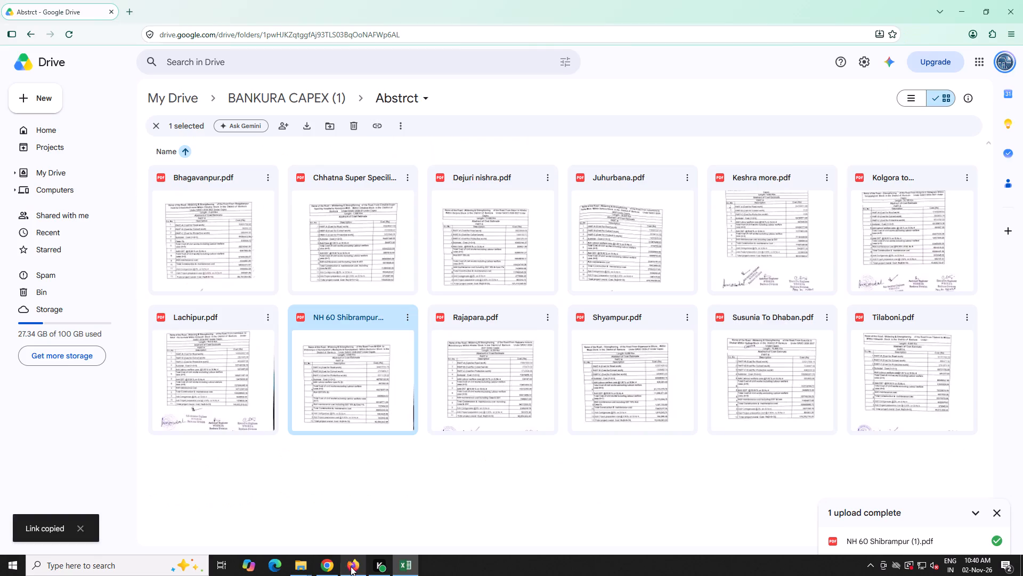
{"action": "left_click", "coordinate": [547, 178]}
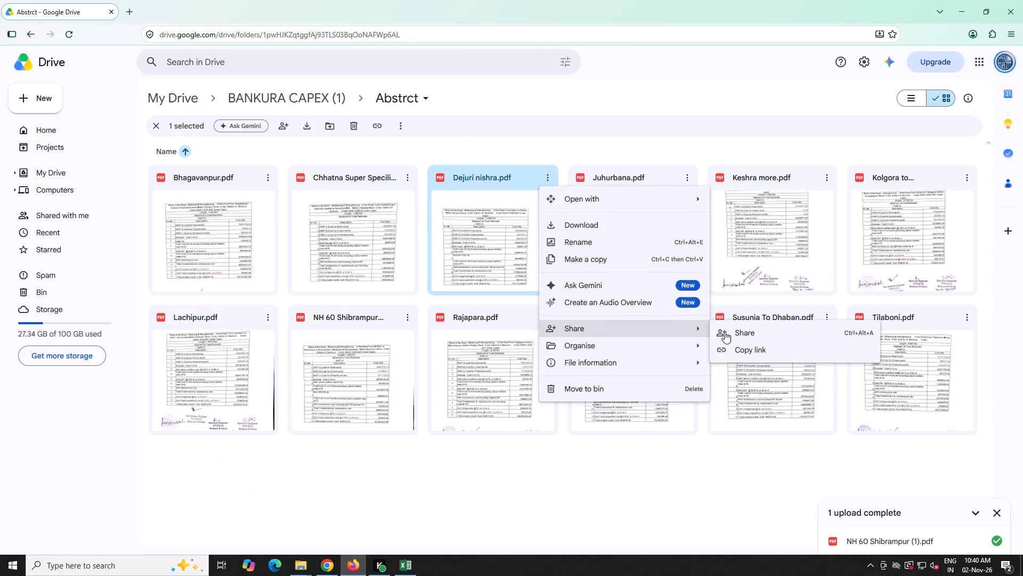
{"action": "left_click", "coordinate": [725, 332]}
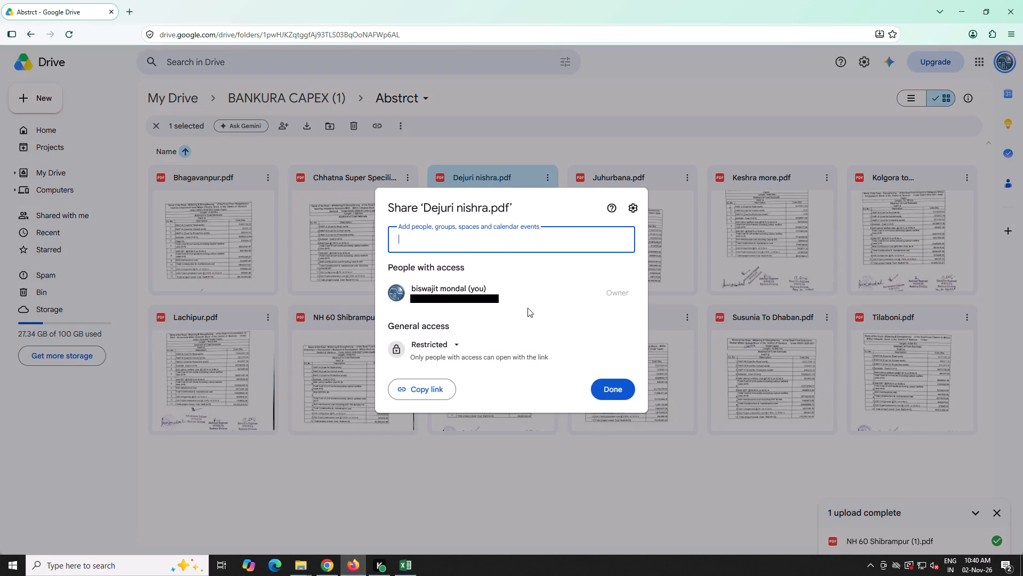
{"action": "left_click", "coordinate": [451, 344]}
{"action": "left_click", "coordinate": [453, 400]}
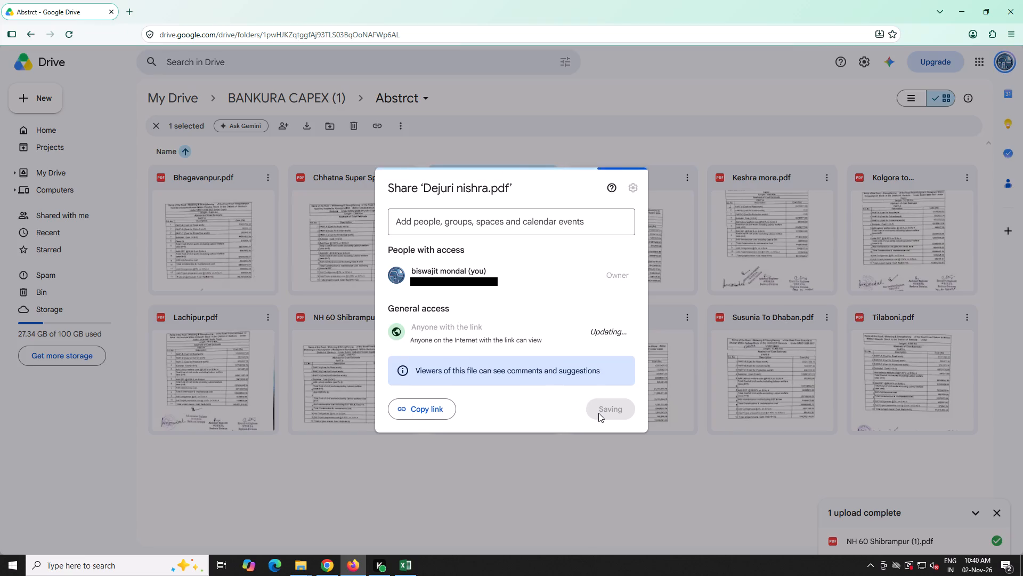
{"action": "left_click", "coordinate": [439, 405]}
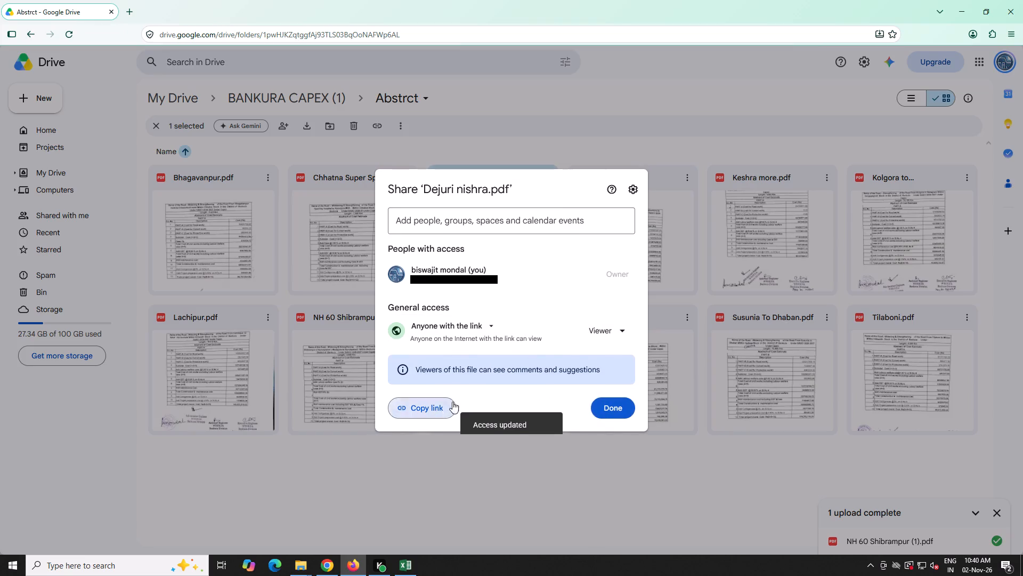
{"action": "left_click", "coordinate": [598, 406]}
{"action": "left_click", "coordinate": [335, 566]}
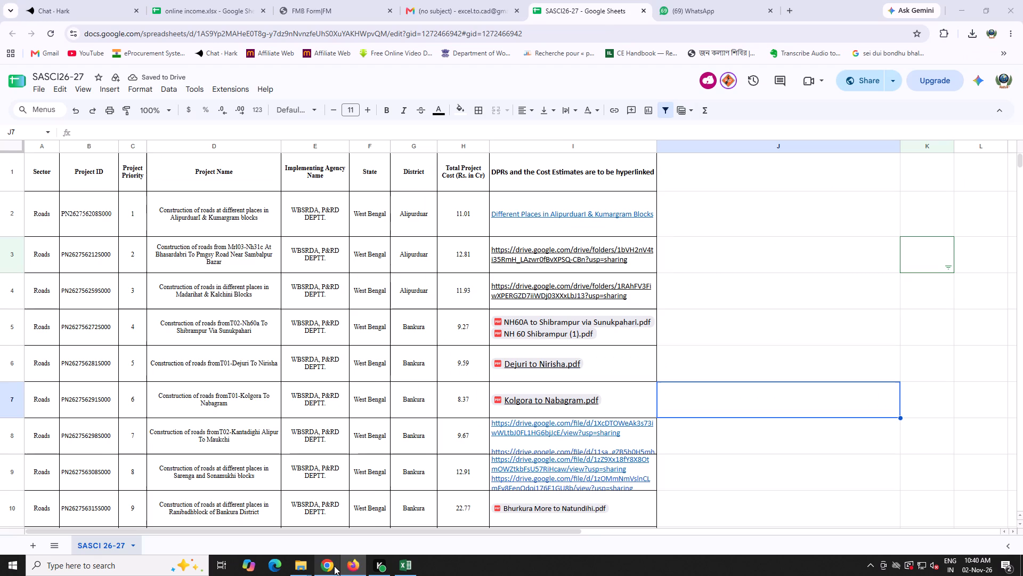
{"action": "double_click", "coordinate": [608, 363]}
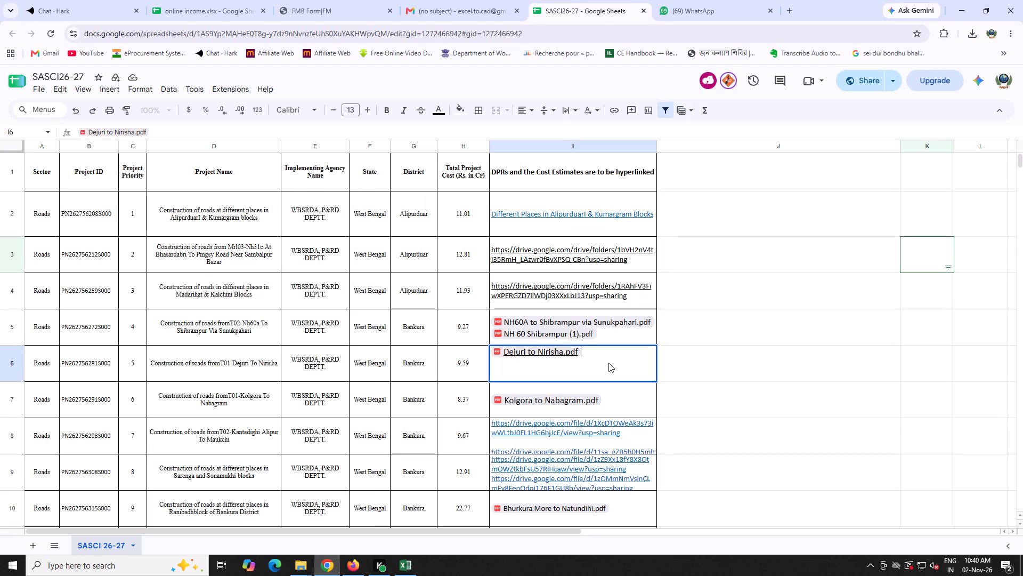
{"action": "key", "text": "ctrl+v"}
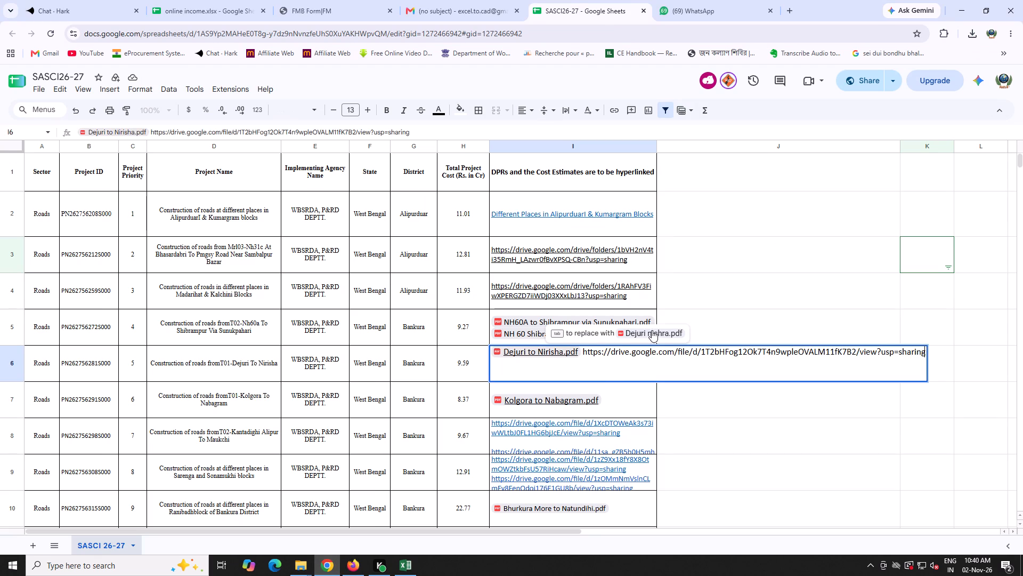
{"action": "left_click", "coordinate": [652, 330]}
{"action": "left_click", "coordinate": [692, 359]}
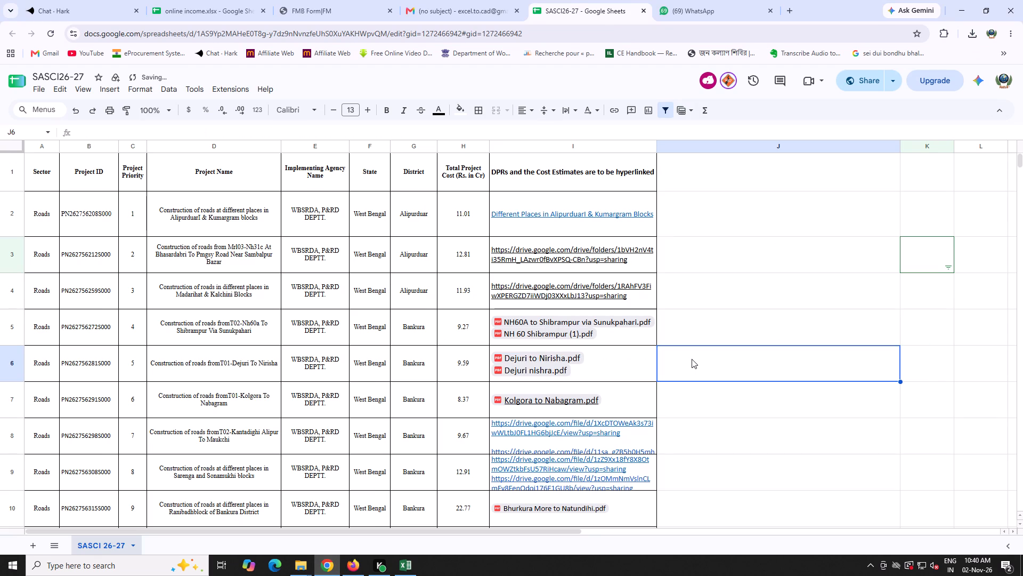
{"action": "left_click", "coordinate": [701, 419]}
{"action": "scroll", "coordinate": [700, 404], "scroll_direction": "down", "scroll_amount": 1}
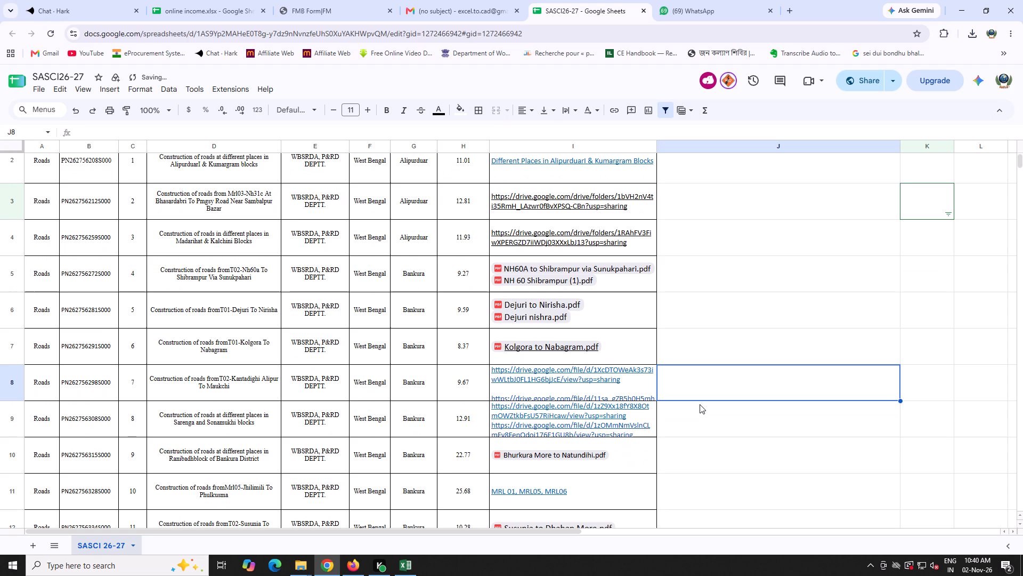
{"action": "scroll", "coordinate": [700, 403], "scroll_direction": "down", "scroll_amount": 1}
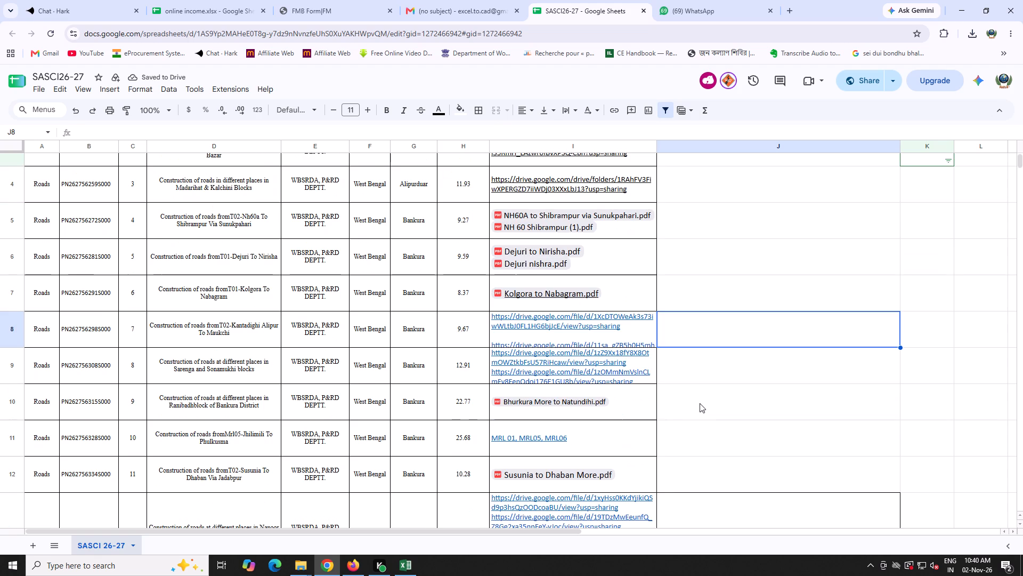
Switch to the Excel workbook and fill the priority 5 Dejuri to Nirisha project row (A6:I6) with yellow.
{"action": "left_click", "coordinate": [405, 563]}
{"action": "left_click_drag", "start_coordinate": [34, 209], "coordinate": [592, 212]}
{"action": "left_click", "coordinate": [157, 61]}
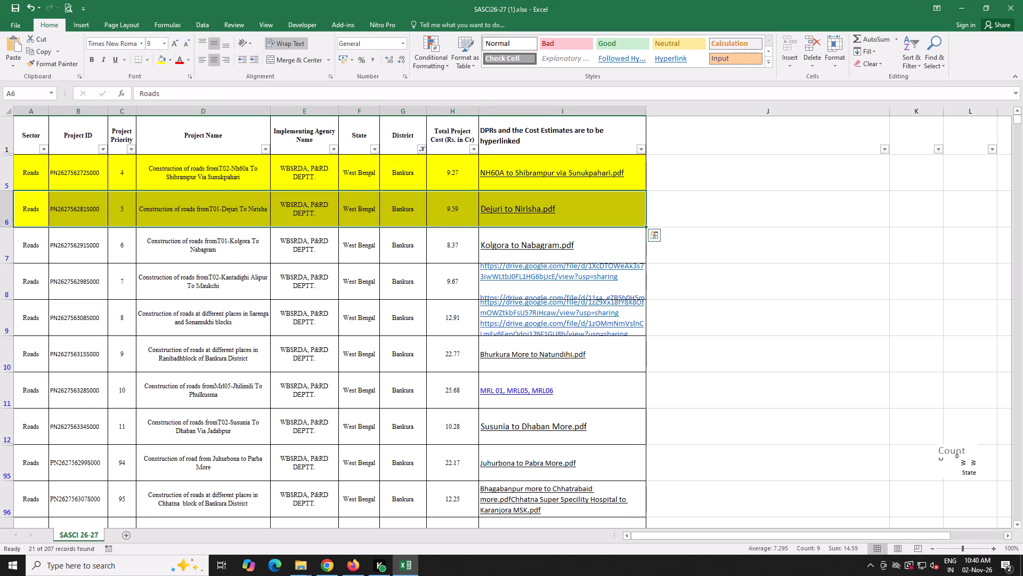
{"action": "left_click", "coordinate": [295, 295]}
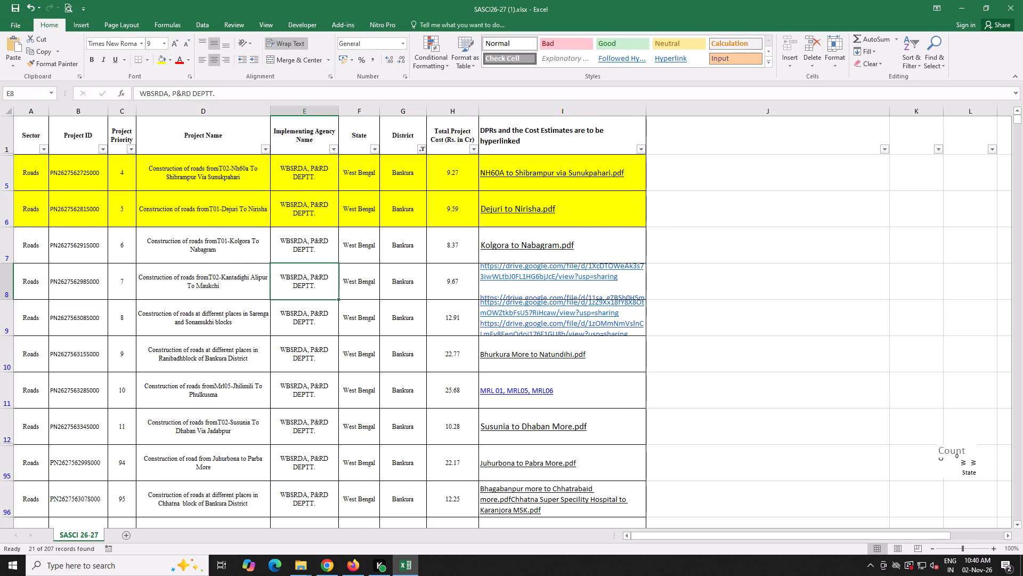
Switch to Google Drive in Firefox and copy the link of the Kolgora PDF in the Abstrct folder.
{"action": "left_click", "coordinate": [351, 571]}
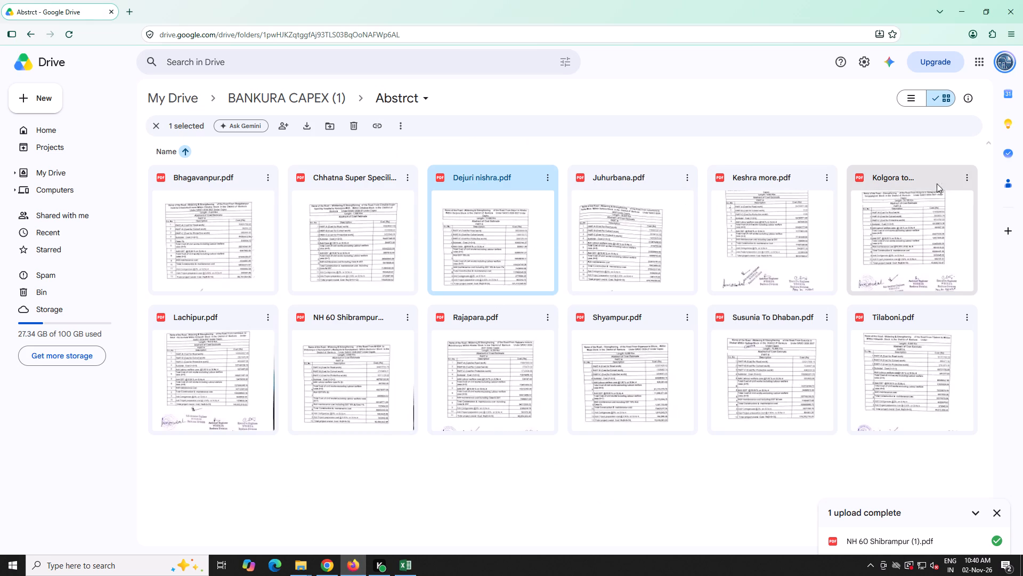
{"action": "left_click", "coordinate": [968, 177]}
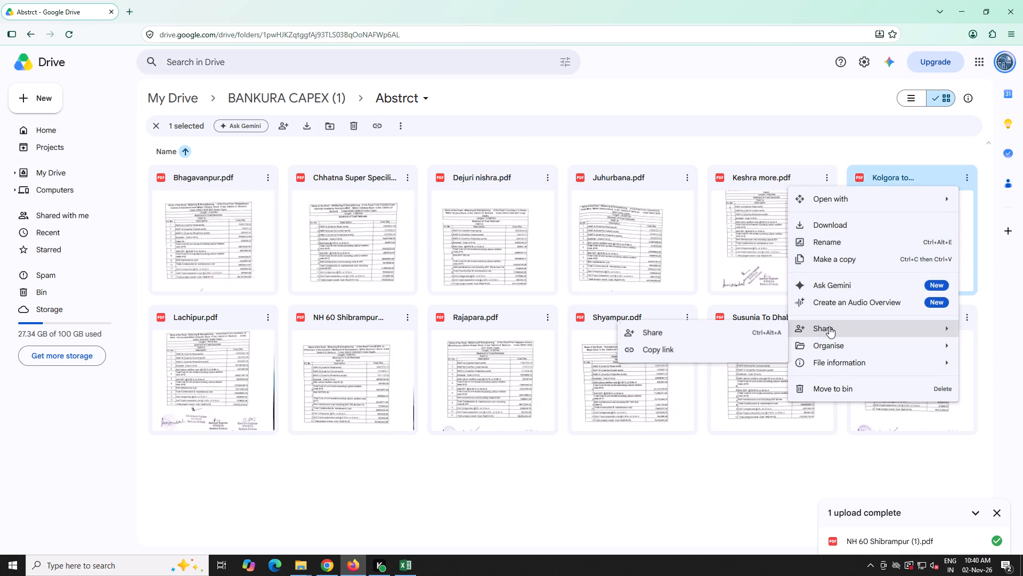
{"action": "left_click", "coordinate": [713, 345]}
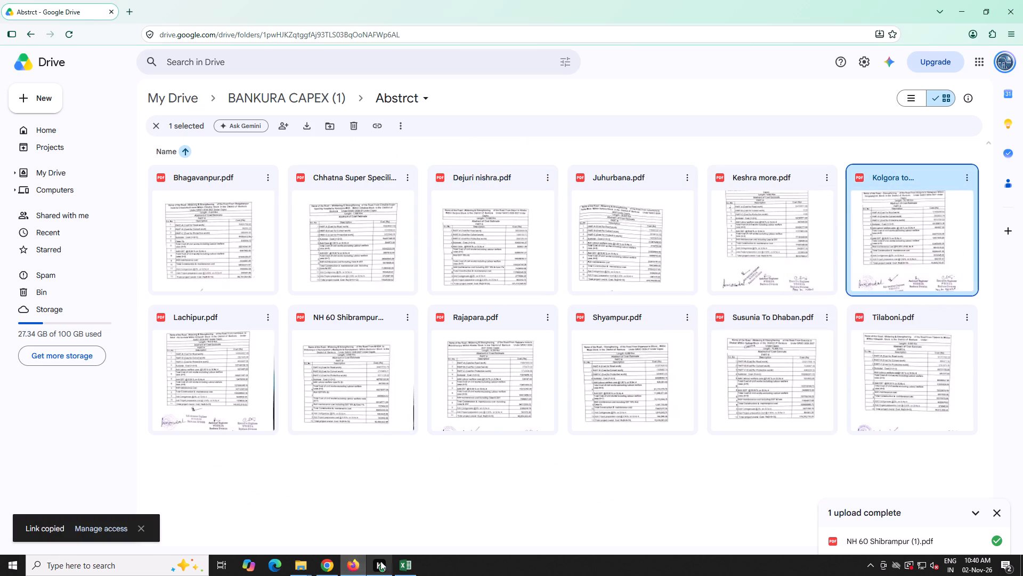
{"action": "left_click", "coordinate": [400, 565]}
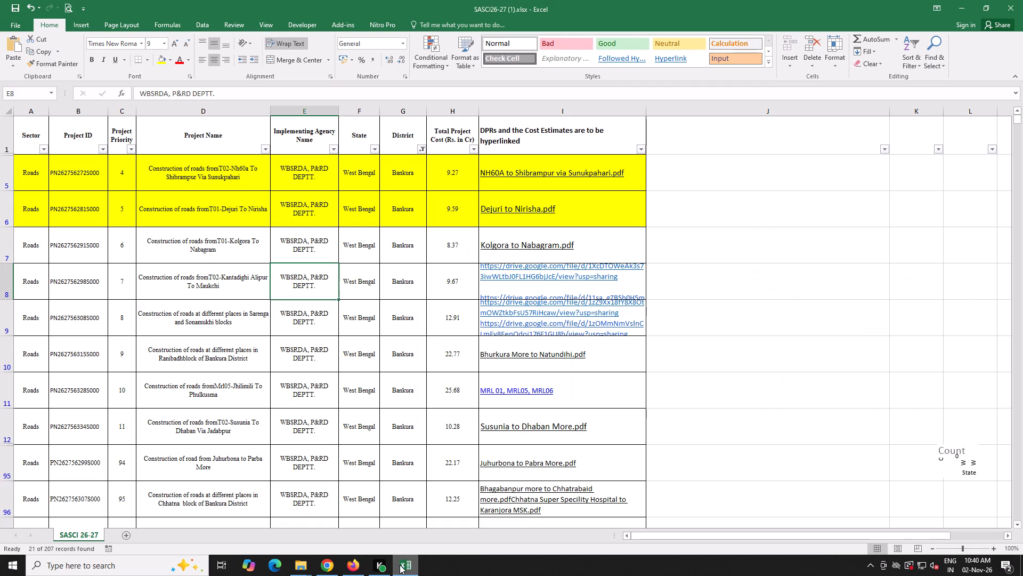
{"action": "left_click", "coordinate": [400, 565]}
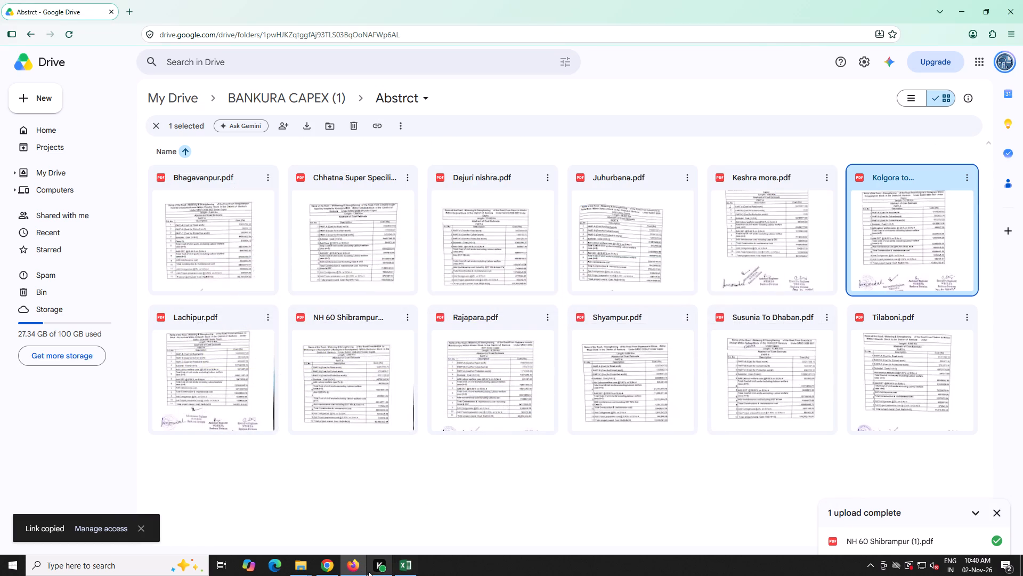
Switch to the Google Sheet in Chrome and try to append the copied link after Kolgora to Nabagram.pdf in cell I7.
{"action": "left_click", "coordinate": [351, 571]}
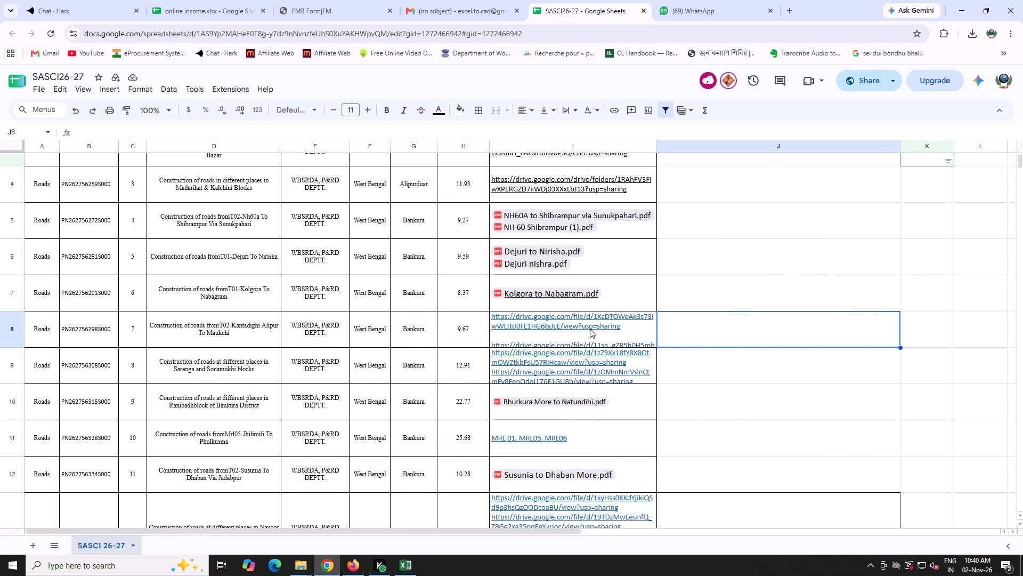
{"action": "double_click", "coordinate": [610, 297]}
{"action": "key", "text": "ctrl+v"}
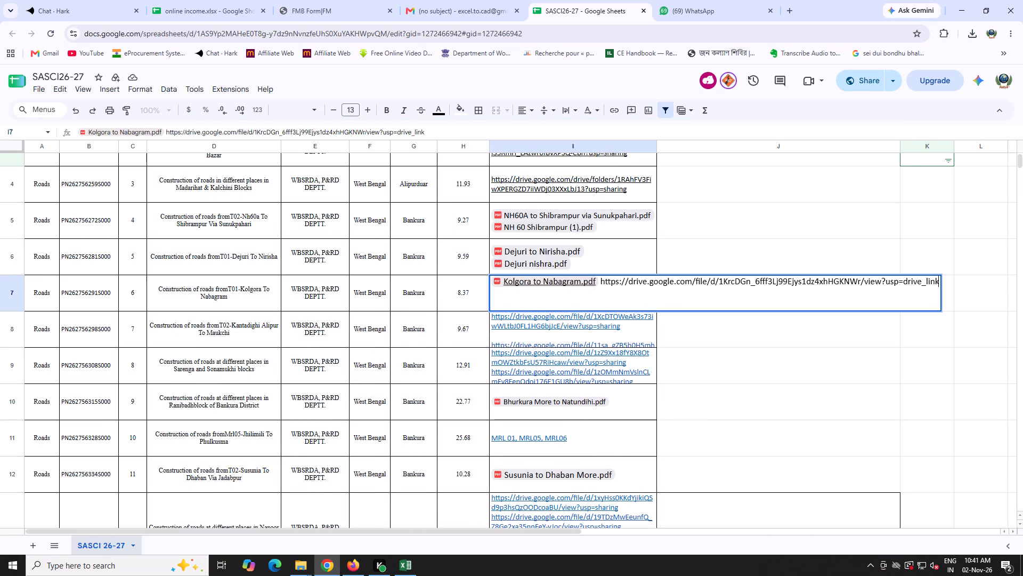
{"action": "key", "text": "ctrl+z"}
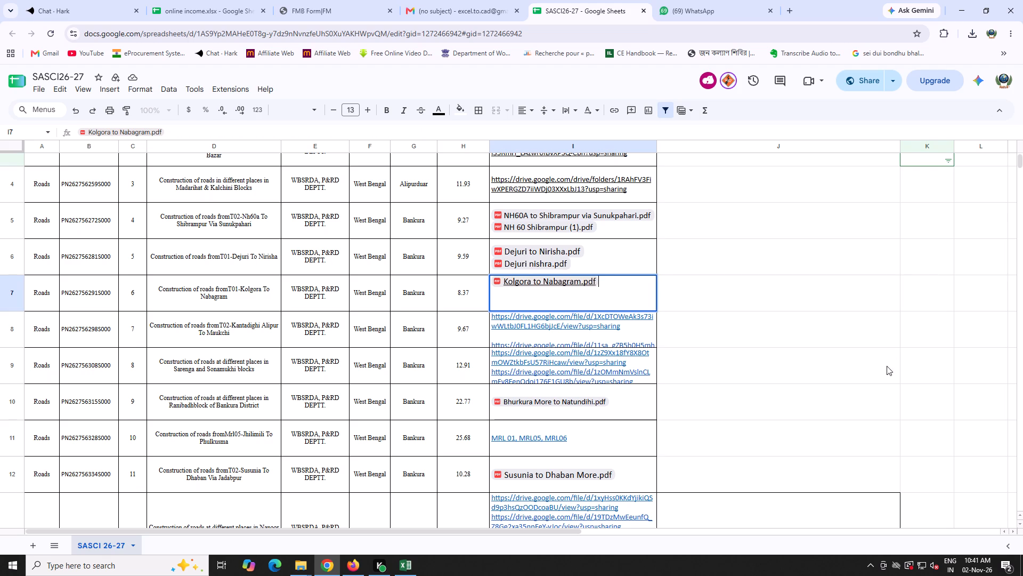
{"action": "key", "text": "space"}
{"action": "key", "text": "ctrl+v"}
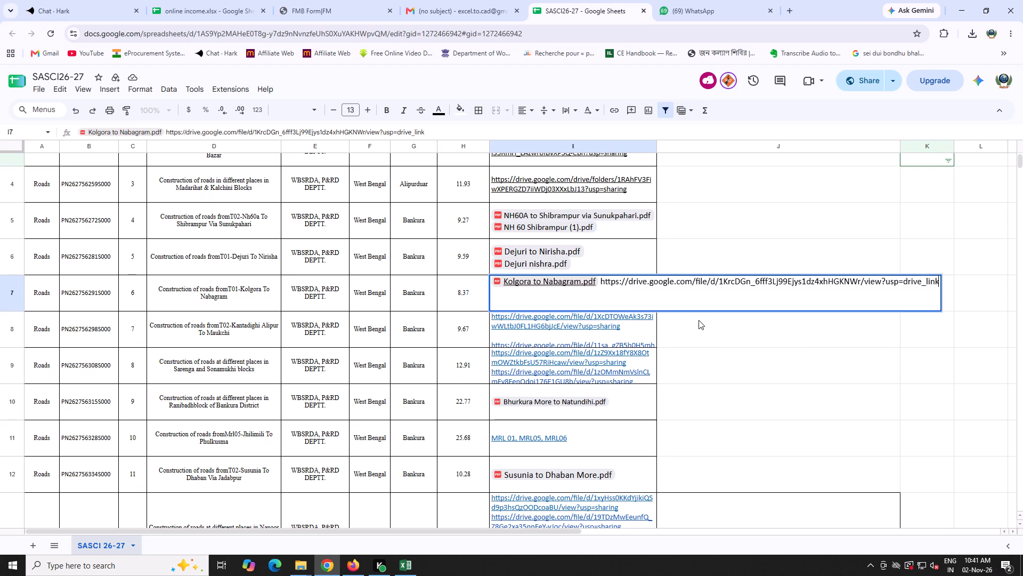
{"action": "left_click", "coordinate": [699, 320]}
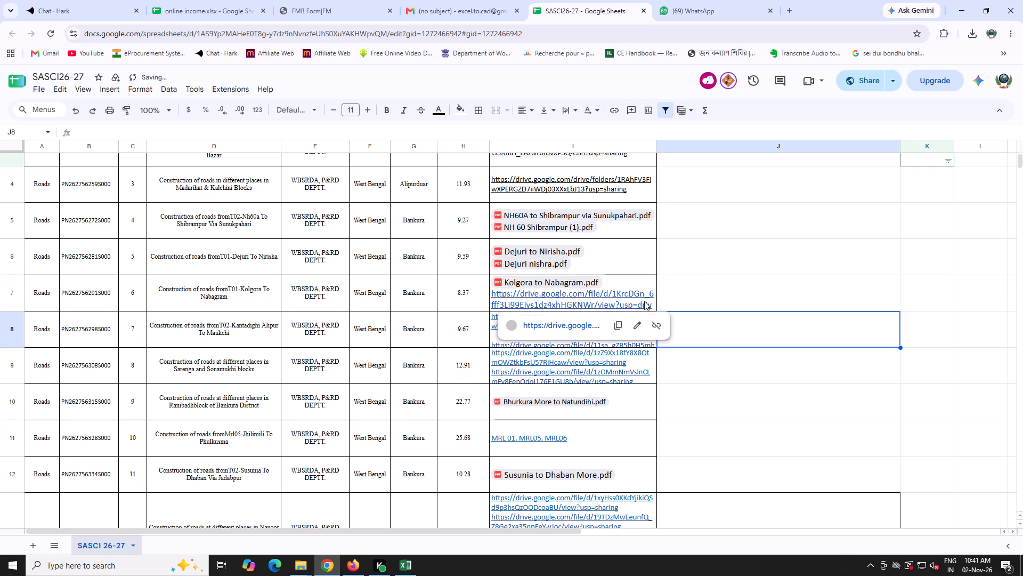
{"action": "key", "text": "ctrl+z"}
Append the copied Drive link after Kolgora to Nabagram.pdf in cell I7, separated by a space.
{"action": "double_click", "coordinate": [626, 287]}
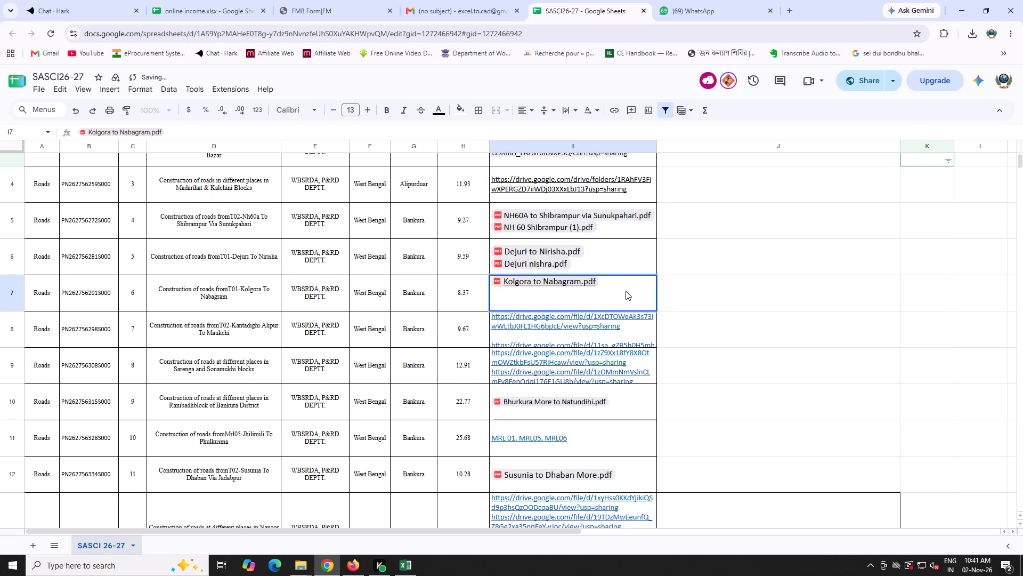
{"action": "key", "text": "space"}
{"action": "key", "text": "ctrl+v"}
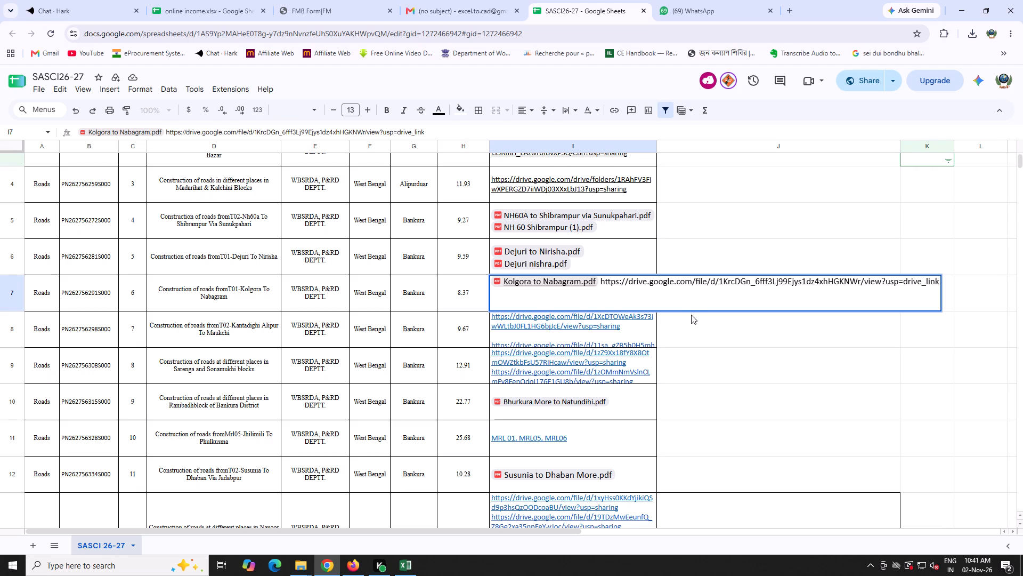
{"action": "left_click", "coordinate": [654, 282]}
{"action": "double_click", "coordinate": [654, 282]}
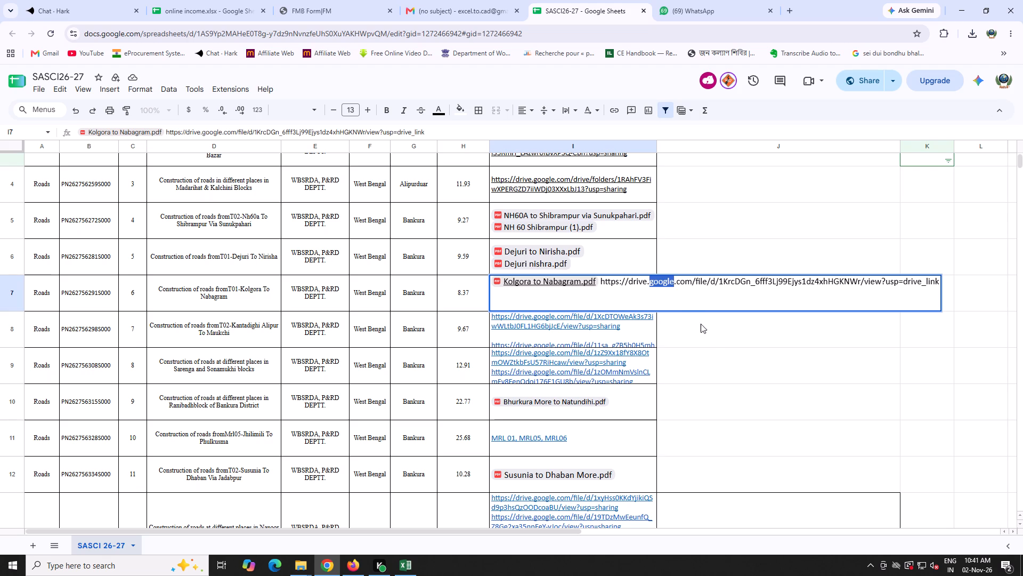
{"action": "left_click", "coordinate": [708, 346]}
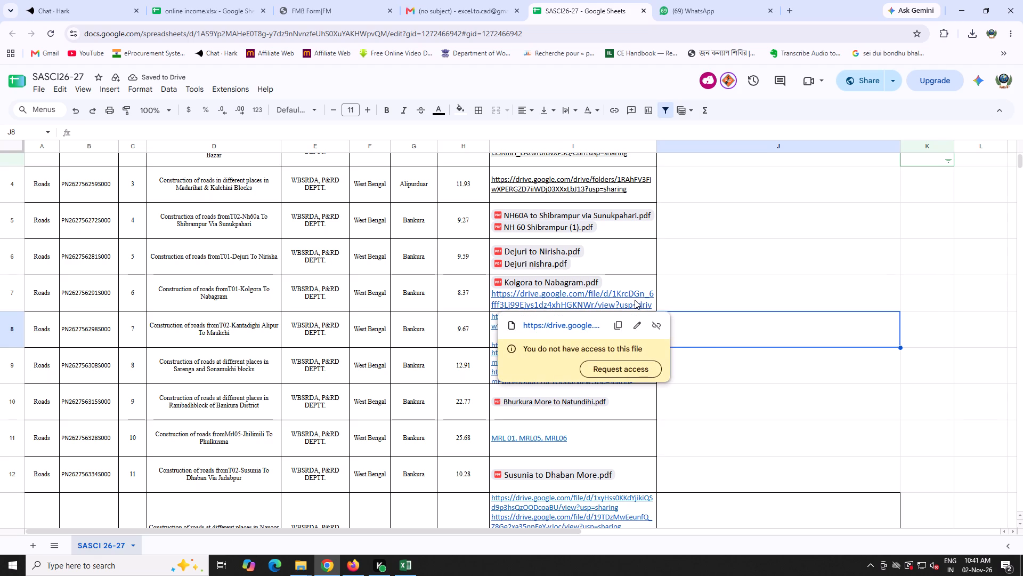
Undo the append of the Drive link in cell I7, leaving only the Kolgora to Nabagram.pdf chip.
{"action": "left_click", "coordinate": [713, 293]}
{"action": "double_click", "coordinate": [619, 282]}
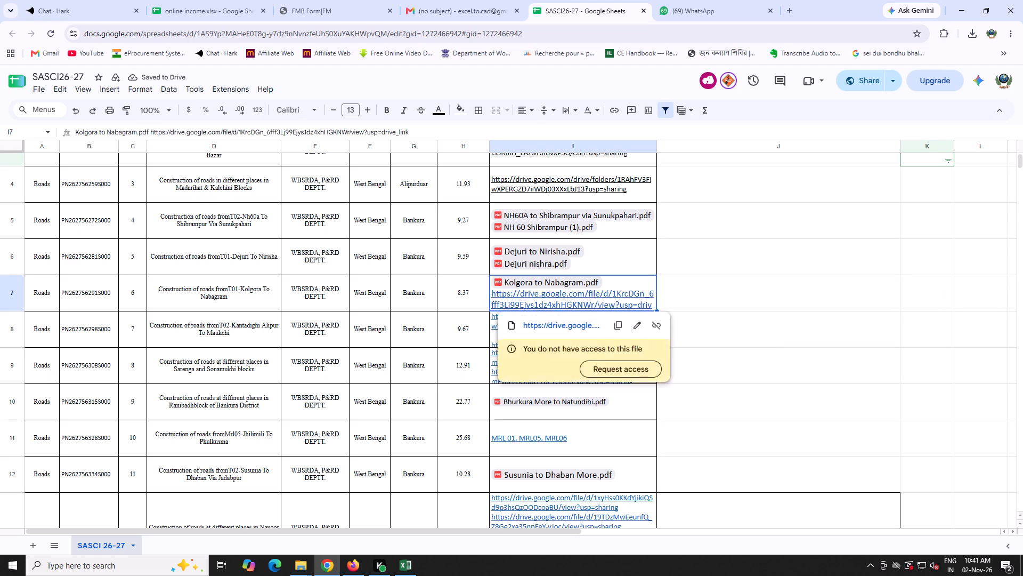
{"action": "left_click", "coordinate": [787, 388]}
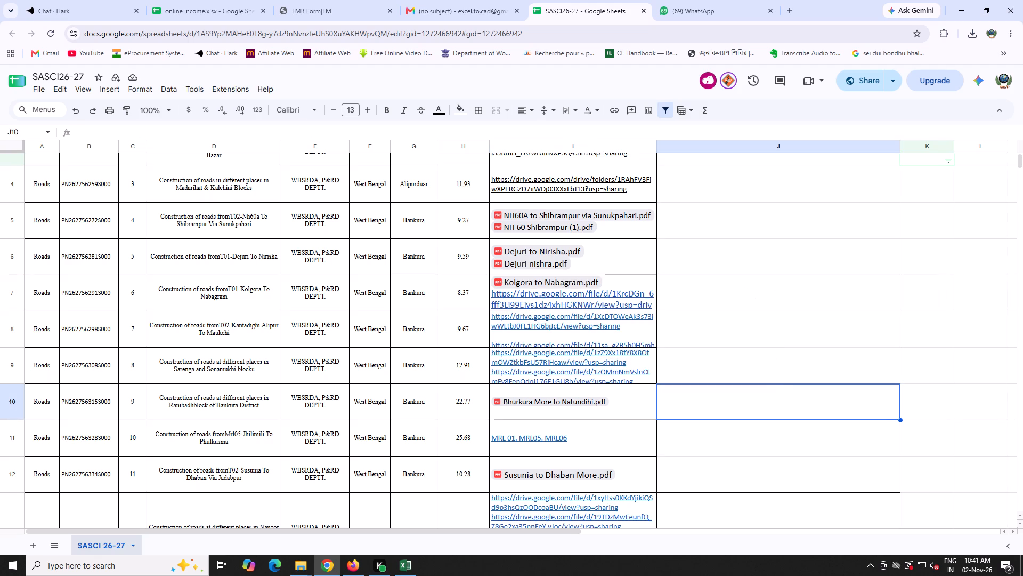
{"action": "key", "text": "ctrl+z"}
Switch to Google Drive in Firefox, set Kolgora to Nabagram.pdf's general access to Anyone with the link, and copy its link.
{"action": "left_click", "coordinate": [357, 571]}
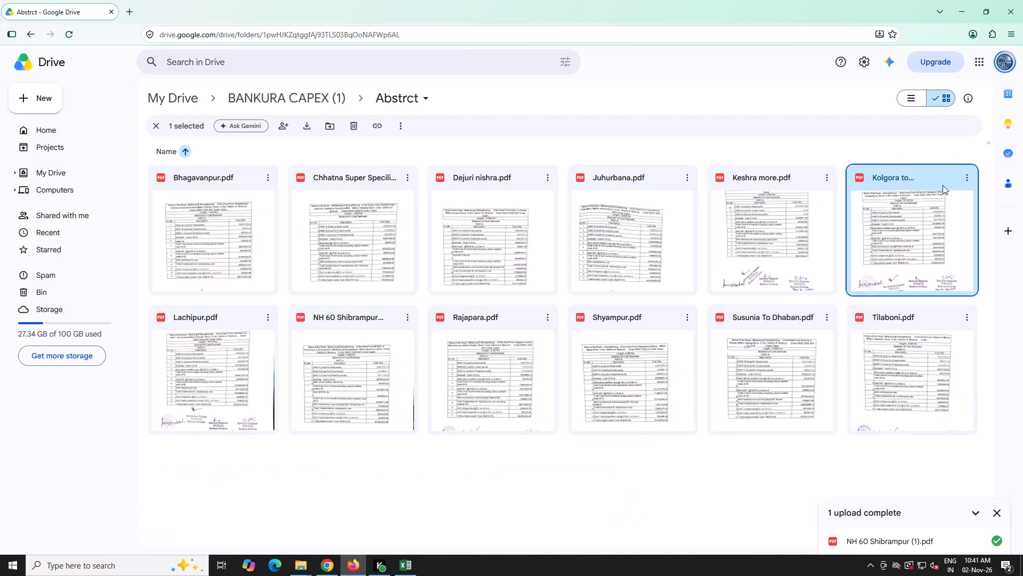
{"action": "left_click", "coordinate": [964, 178]}
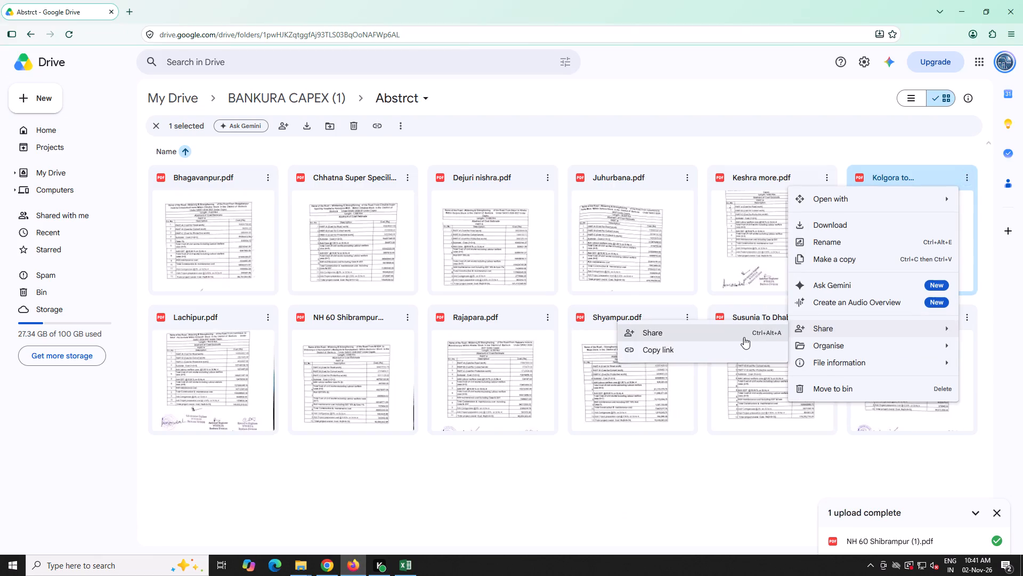
{"action": "left_click", "coordinate": [744, 335]}
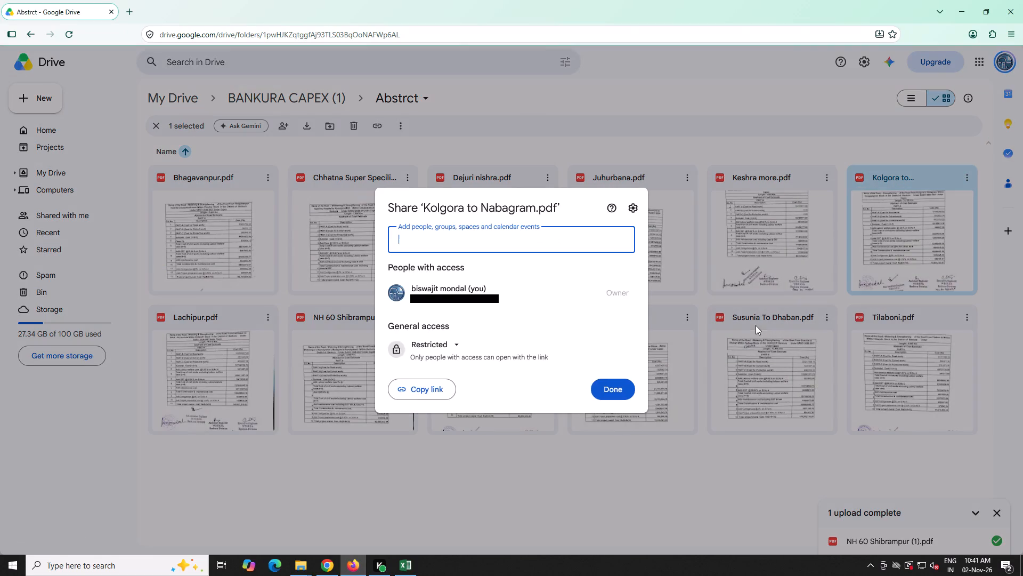
{"action": "left_click", "coordinate": [458, 347]}
{"action": "left_click", "coordinate": [458, 395]}
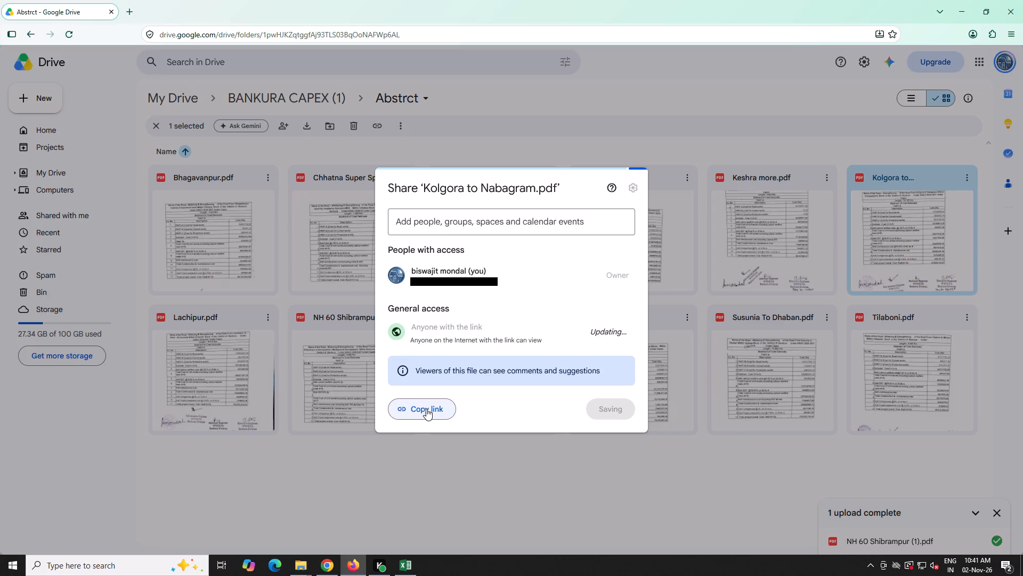
{"action": "left_click", "coordinate": [426, 409]}
Switch to the Google Sheet in Chrome, append the copied link after Kolgora to Nabagram.pdf in cell I7, and convert it to a file chip.
{"action": "left_click", "coordinate": [355, 572]}
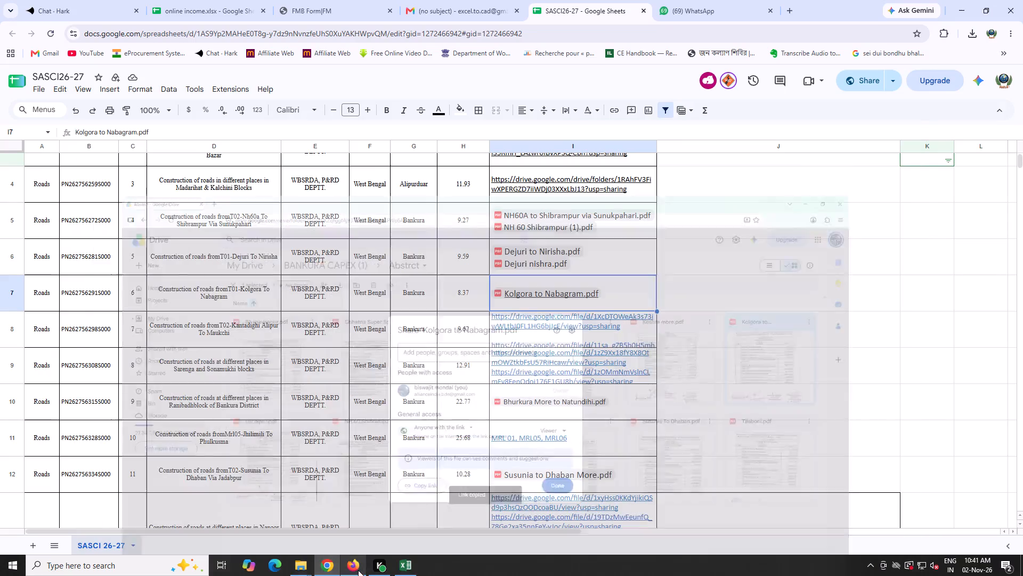
{"action": "double_click", "coordinate": [615, 287]}
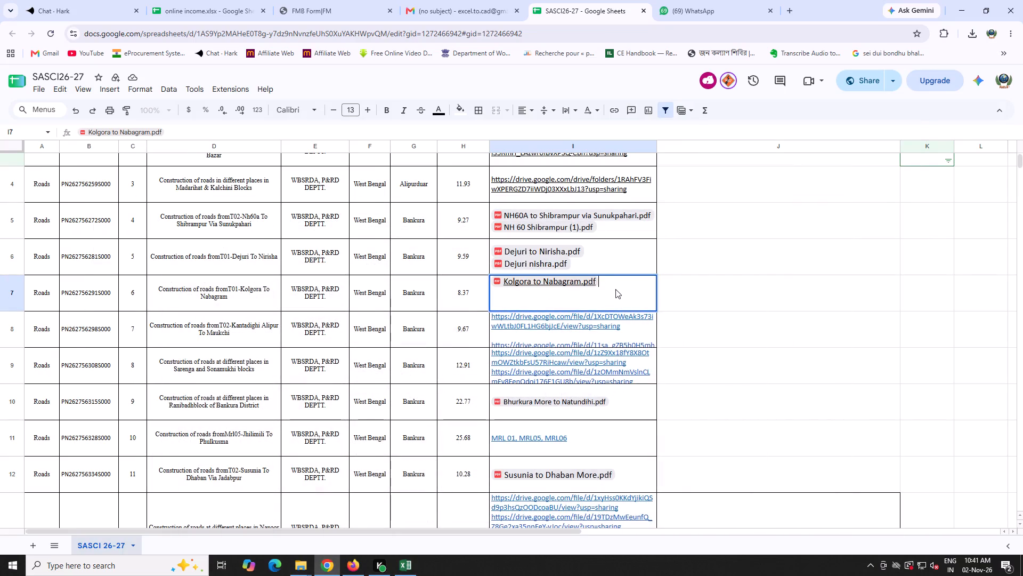
{"action": "key", "text": "ctrl+v"}
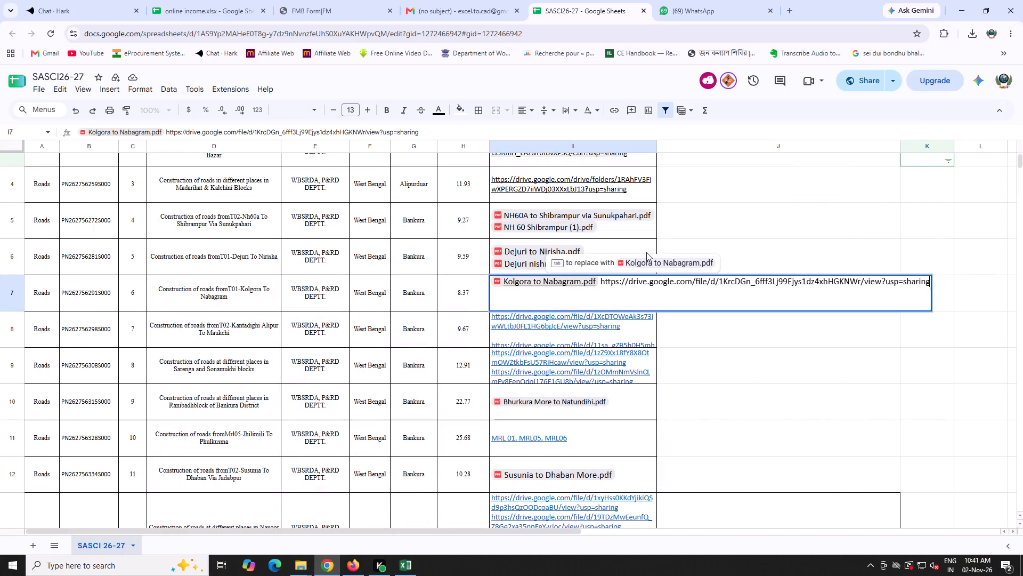
{"action": "left_click", "coordinate": [647, 257]}
{"action": "left_click", "coordinate": [785, 288]}
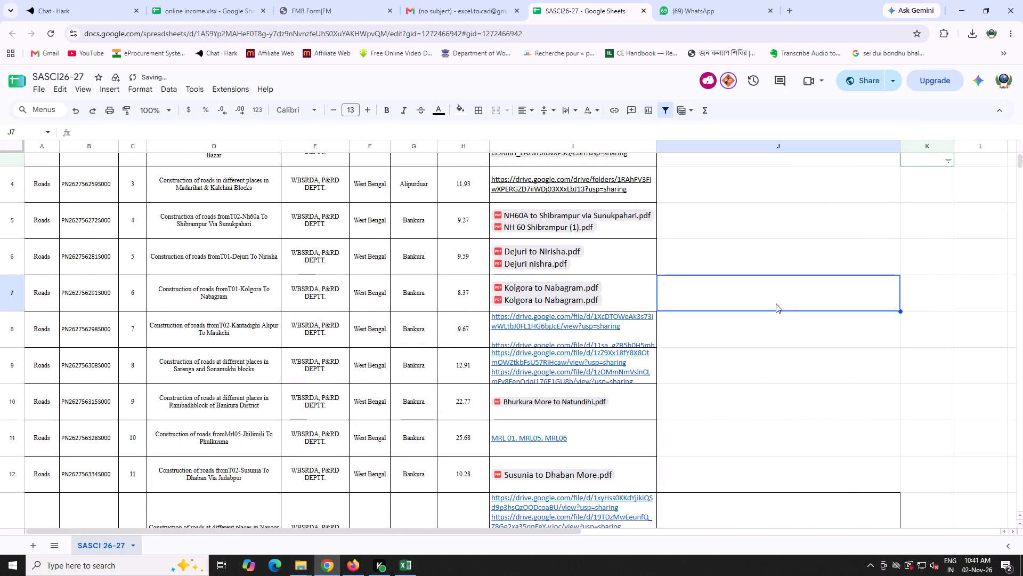
{"action": "scroll", "coordinate": [761, 334], "scroll_direction": "down", "scroll_amount": 2}
{"action": "scroll", "coordinate": [761, 324], "scroll_direction": "up", "scroll_amount": 1}
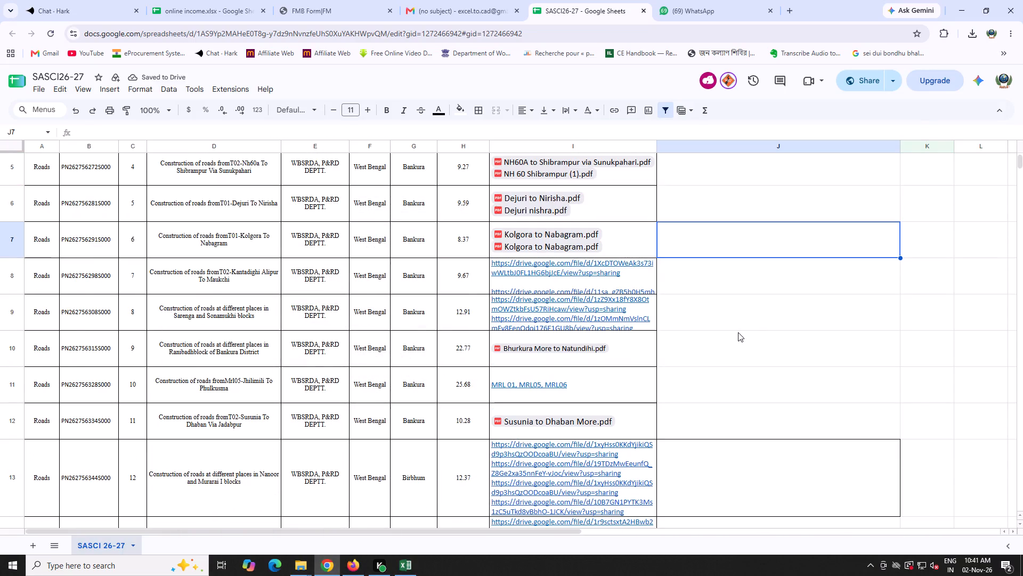
Switch to the Excel workbook and fill the priority 6 Kolgora to Nabagram project row (A7:I7) with yellow.
{"action": "left_click", "coordinate": [402, 566]}
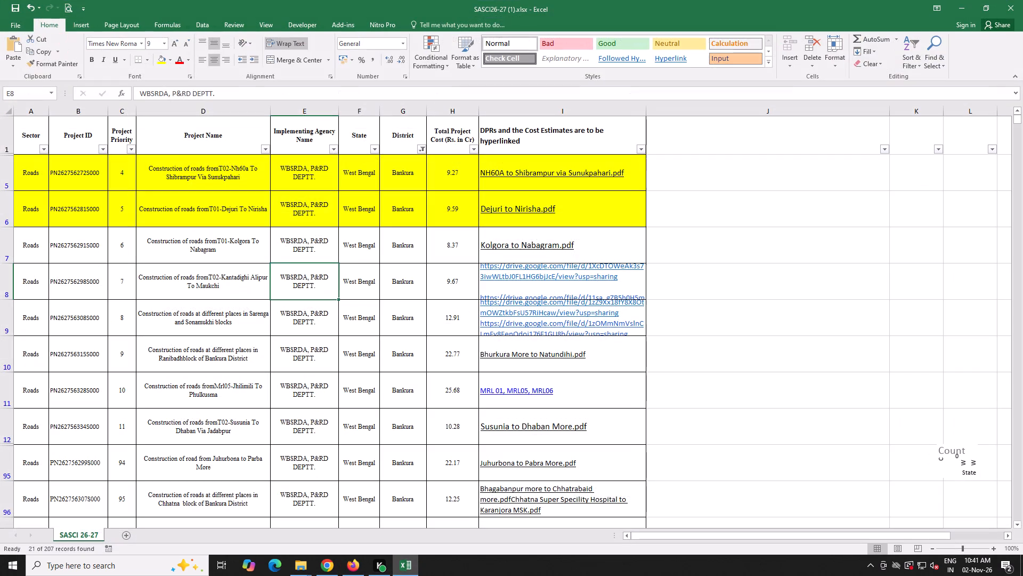
{"action": "left_click_drag", "start_coordinate": [35, 245], "coordinate": [564, 250]}
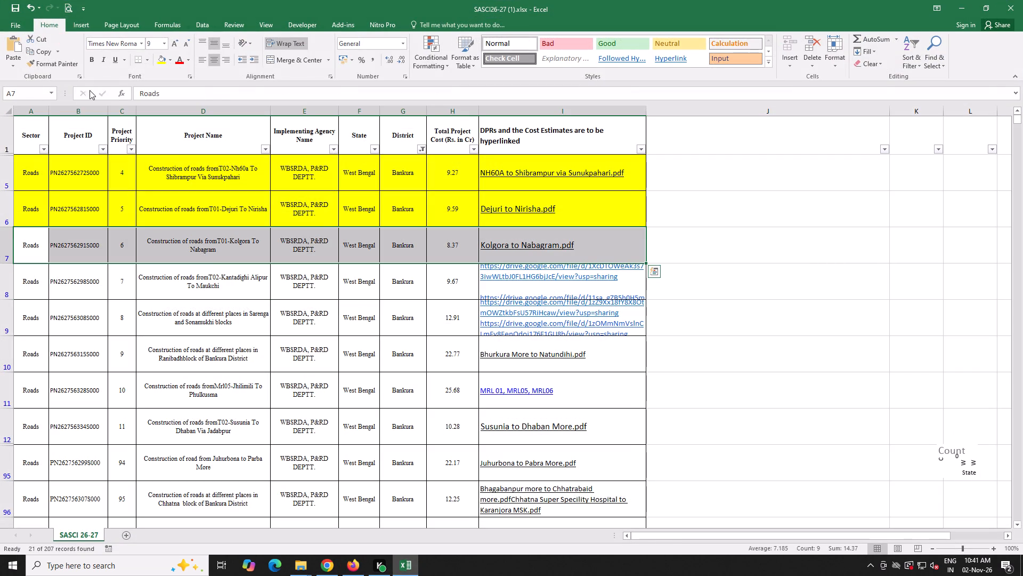
{"action": "left_click", "coordinate": [163, 58]}
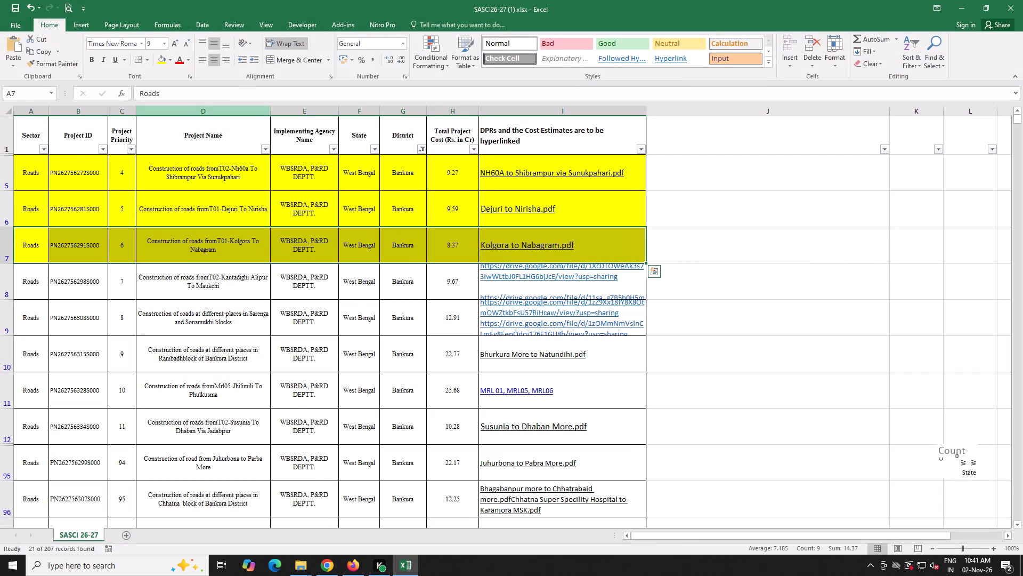
Select the priority 9 Ranibadh block project row (A10:I10) and switch to the Abstrct folder in Google Drive in Firefox.
{"action": "scroll", "coordinate": [335, 294], "scroll_direction": "down", "scroll_amount": 1}
{"action": "left_click_drag", "start_coordinate": [29, 316], "coordinate": [30, 316]}
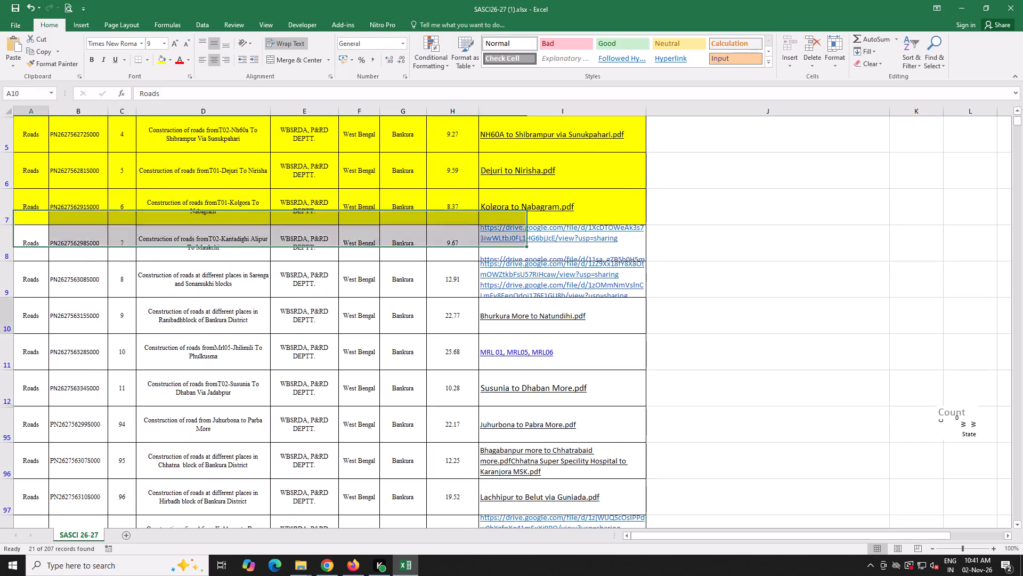
{"action": "left_click_drag", "start_coordinate": [30, 316], "coordinate": [612, 309]}
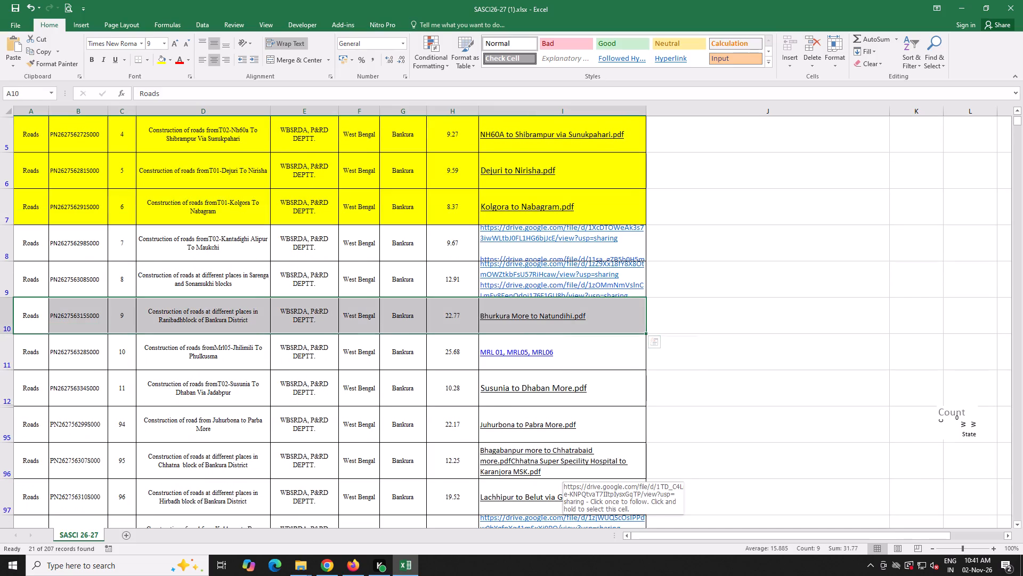
{"action": "left_click", "coordinate": [354, 566]}
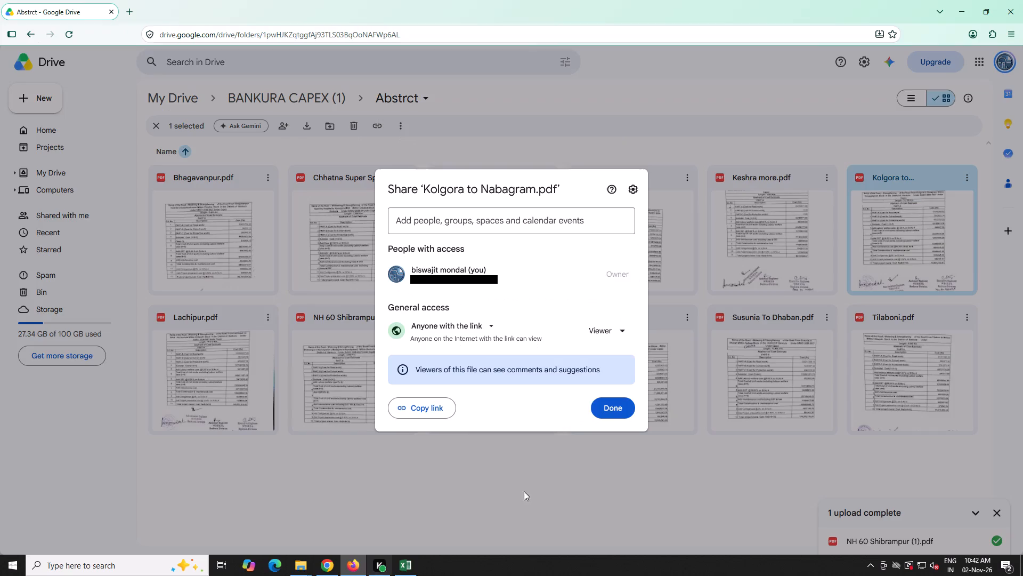
Close the sharing settings of Kolgora to Nabagram.pdf and switch to the SASCI26-27 Google Sheet in Chrome.
{"action": "left_click", "coordinate": [608, 404]}
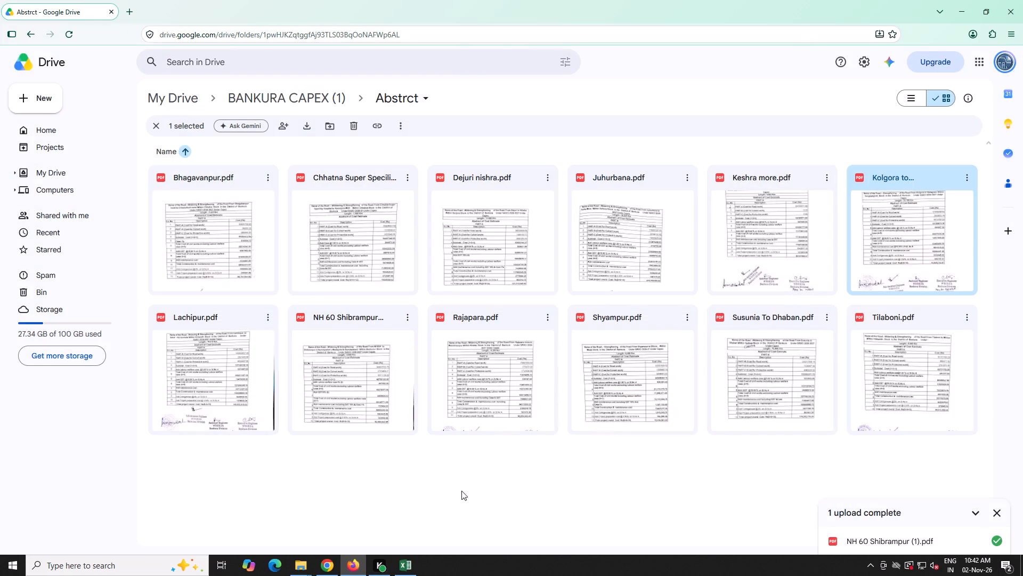
{"action": "left_click", "coordinate": [329, 566]}
{"action": "left_click", "coordinate": [351, 565]}
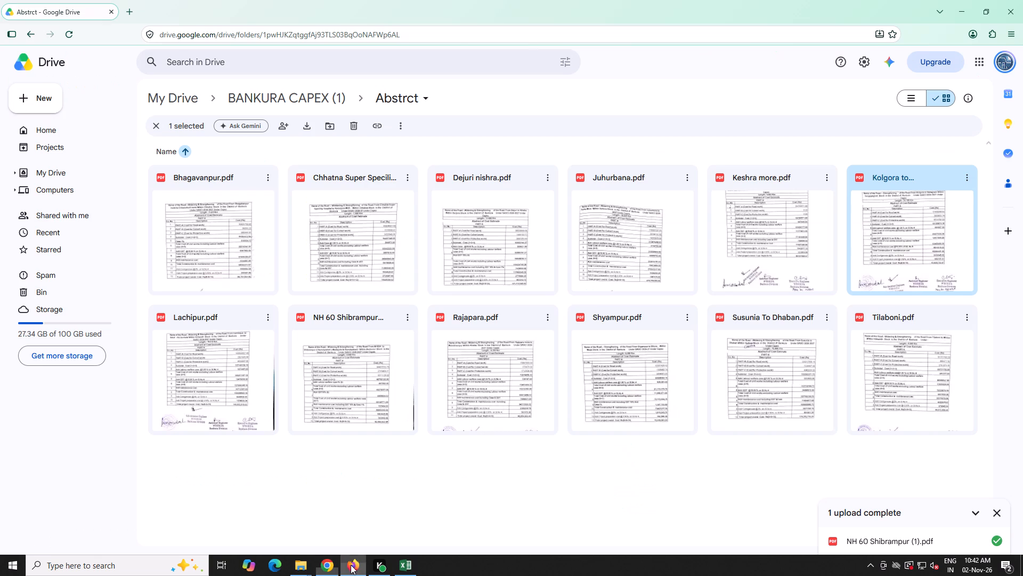
{"action": "left_click", "coordinate": [320, 565]}
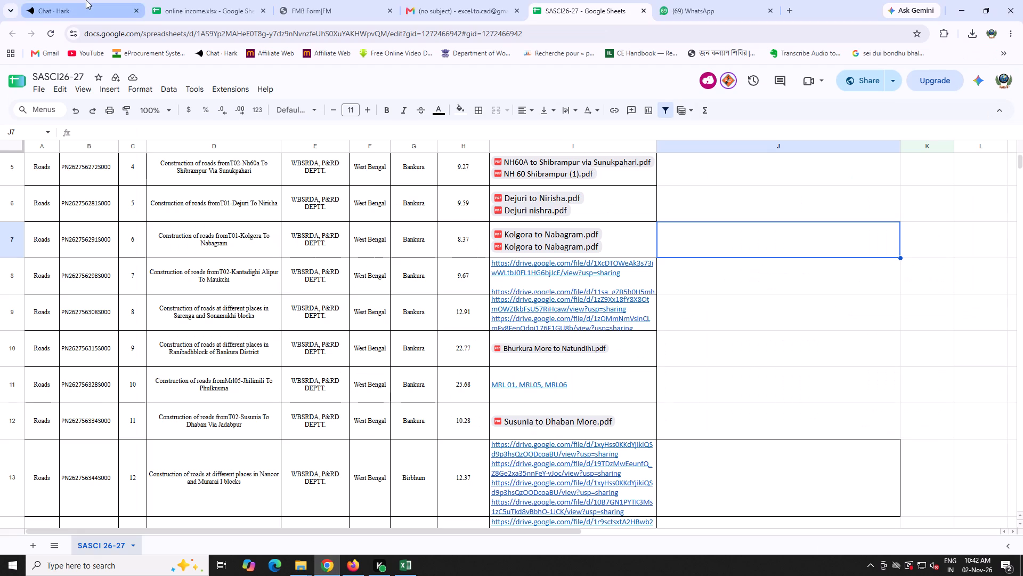
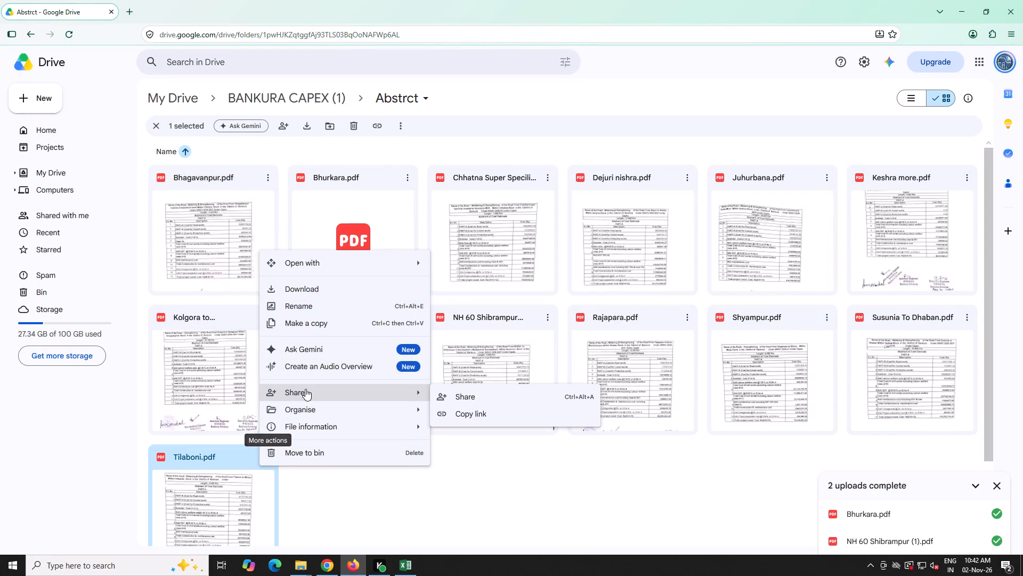
Open the sharing settings for Tilaboni.pdf in the Abstrct folder.
{"action": "left_click", "coordinate": [462, 396]}
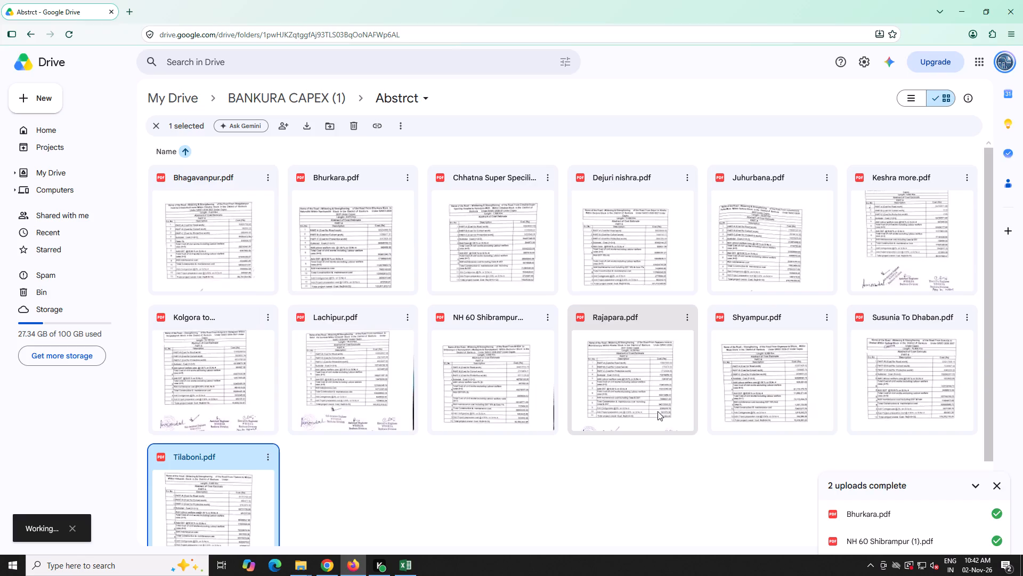
Set Tilaboni.pdf's general access to Anyone with the link and copy its link.
{"action": "left_click", "coordinate": [454, 346]}
{"action": "left_click", "coordinate": [450, 397]}
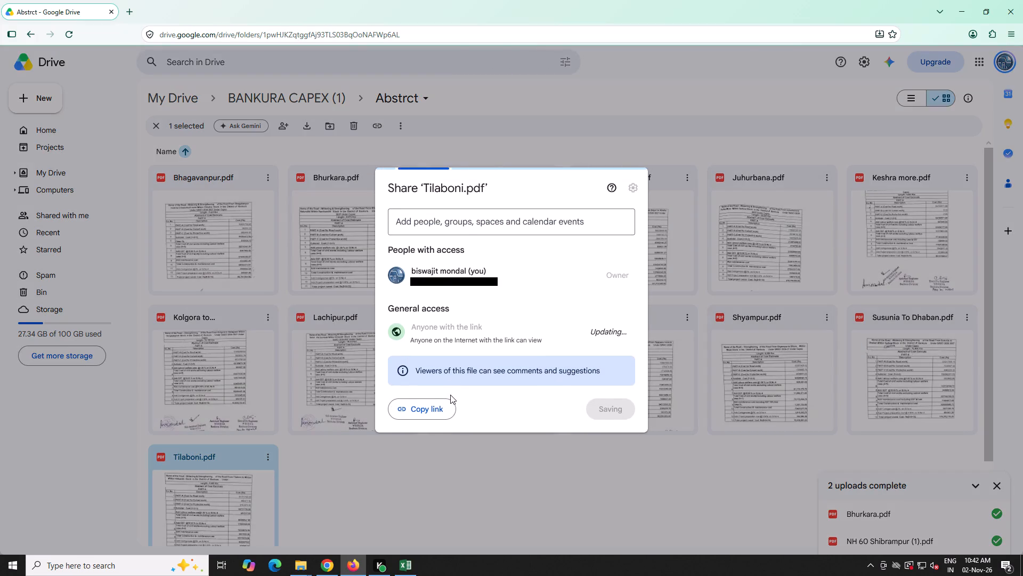
{"action": "left_click", "coordinate": [442, 407]}
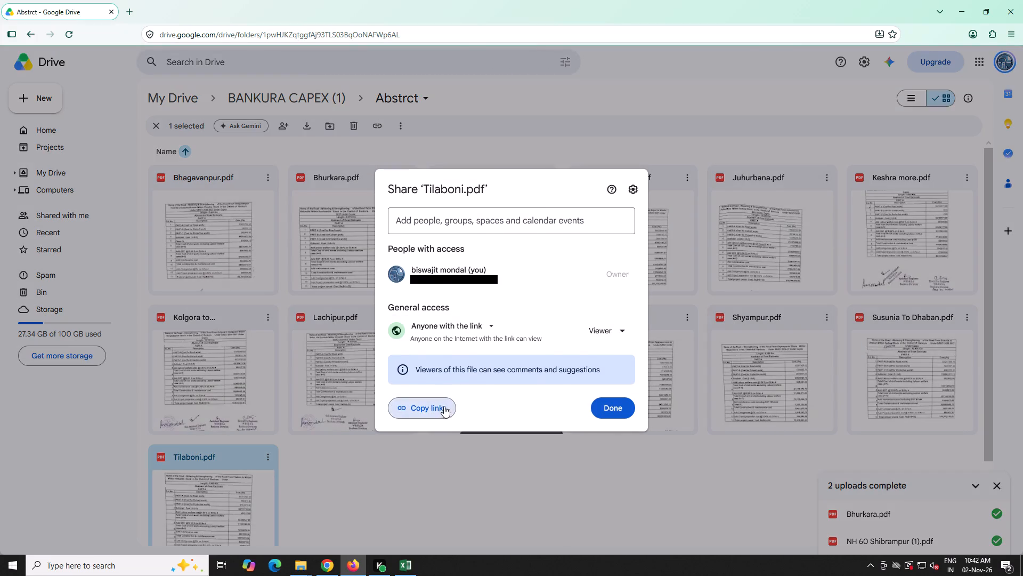
{"action": "left_click", "coordinate": [623, 407]}
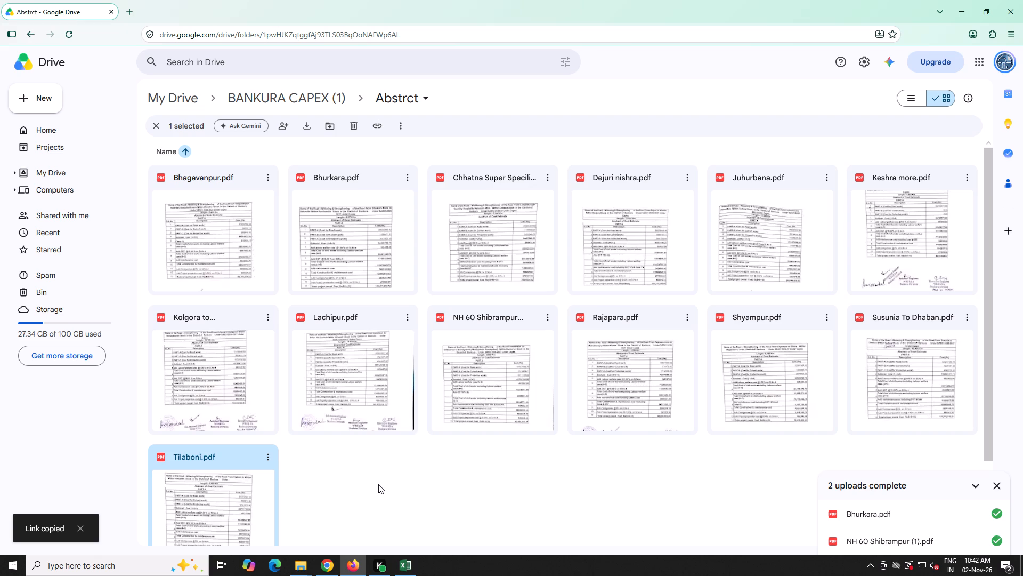
Set Bhurkara.pdf's general access to Anyone with the link and copy its link.
{"action": "scroll", "coordinate": [380, 456], "scroll_direction": "down", "scroll_amount": 1}
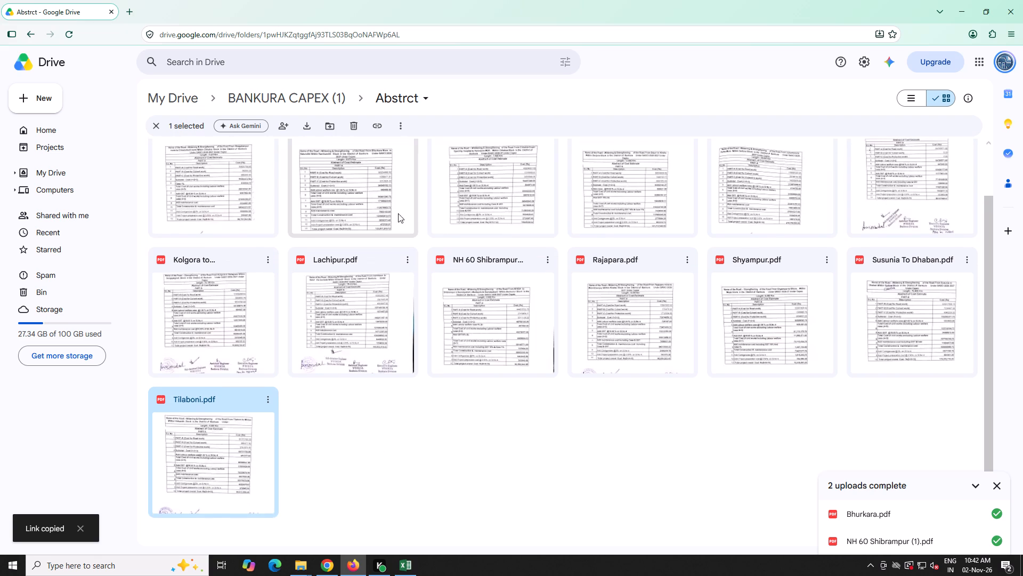
{"action": "scroll", "coordinate": [391, 211], "scroll_direction": "up", "scroll_amount": 2}
{"action": "left_click", "coordinate": [407, 174]}
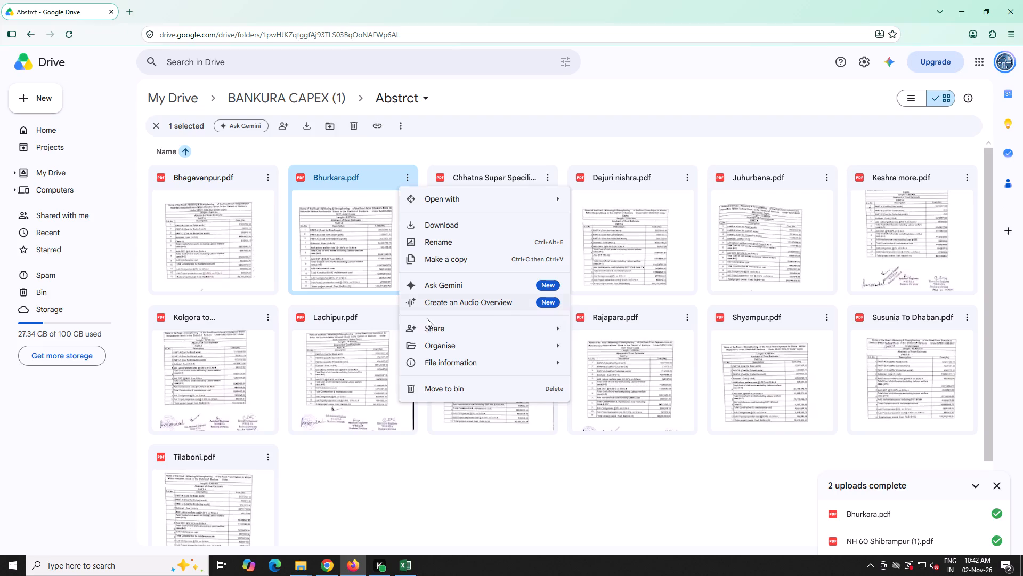
{"action": "left_click", "coordinate": [634, 326]}
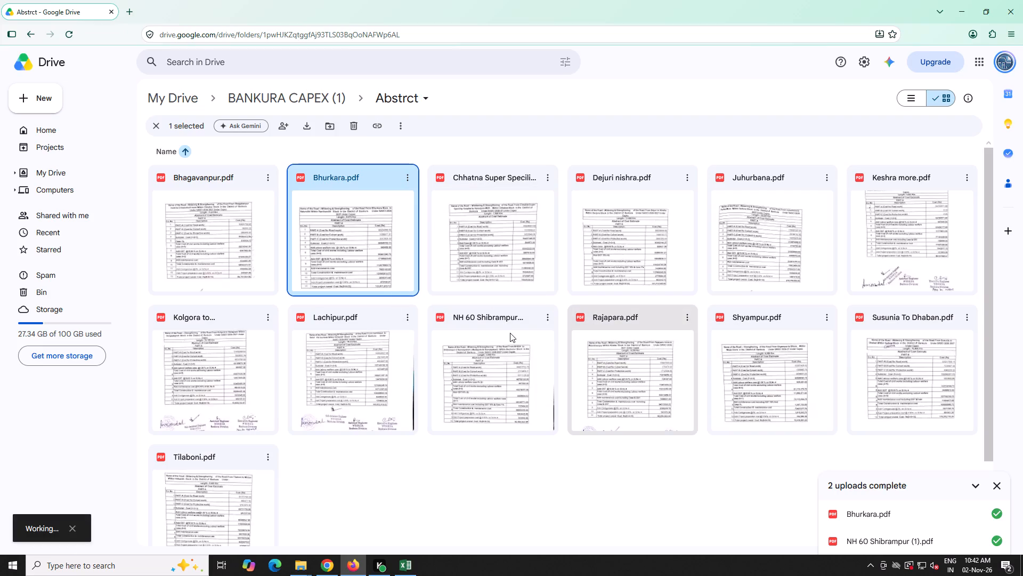
{"action": "left_click", "coordinate": [451, 346]}
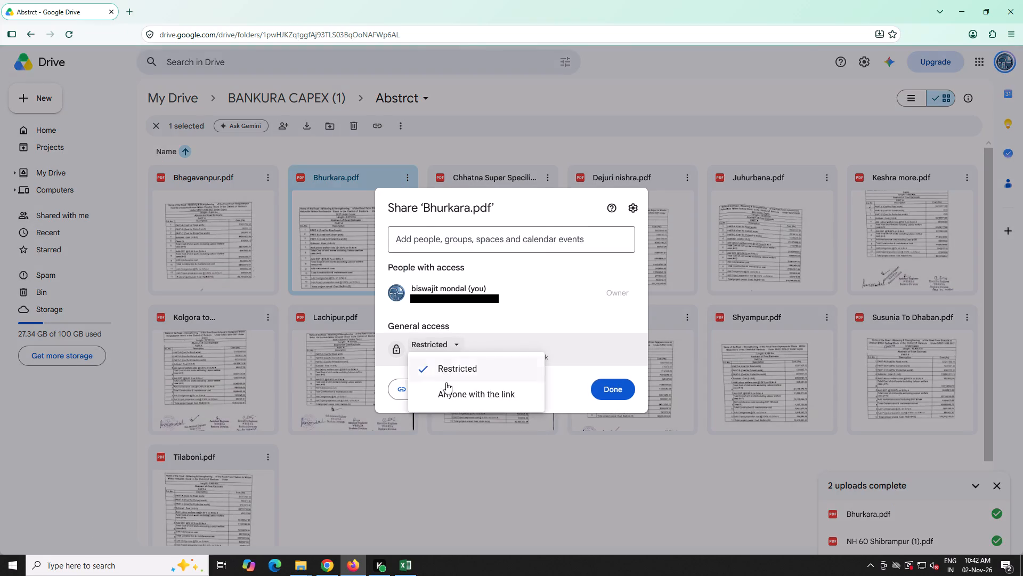
{"action": "left_click", "coordinate": [451, 396]}
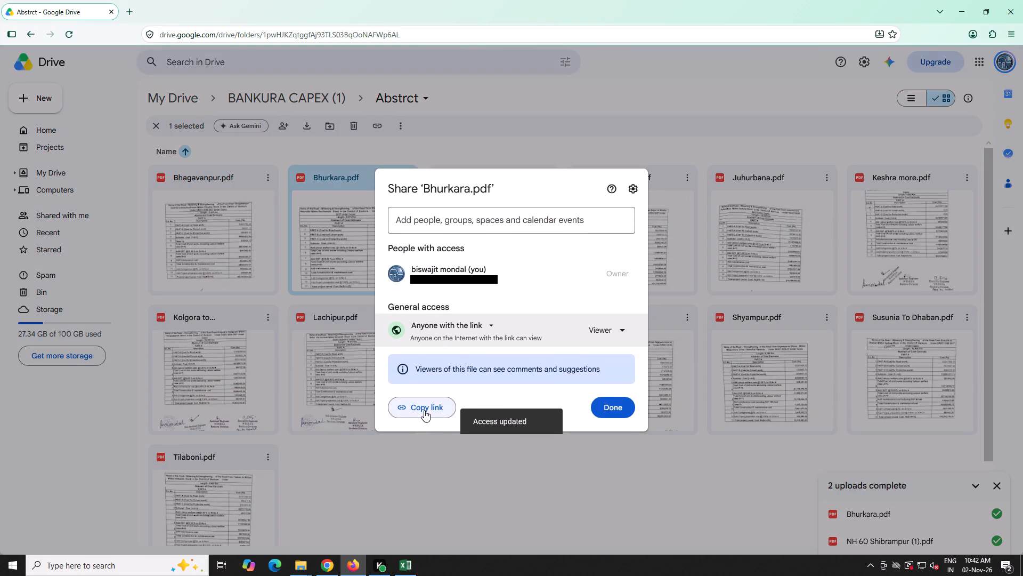
{"action": "left_click", "coordinate": [424, 410]}
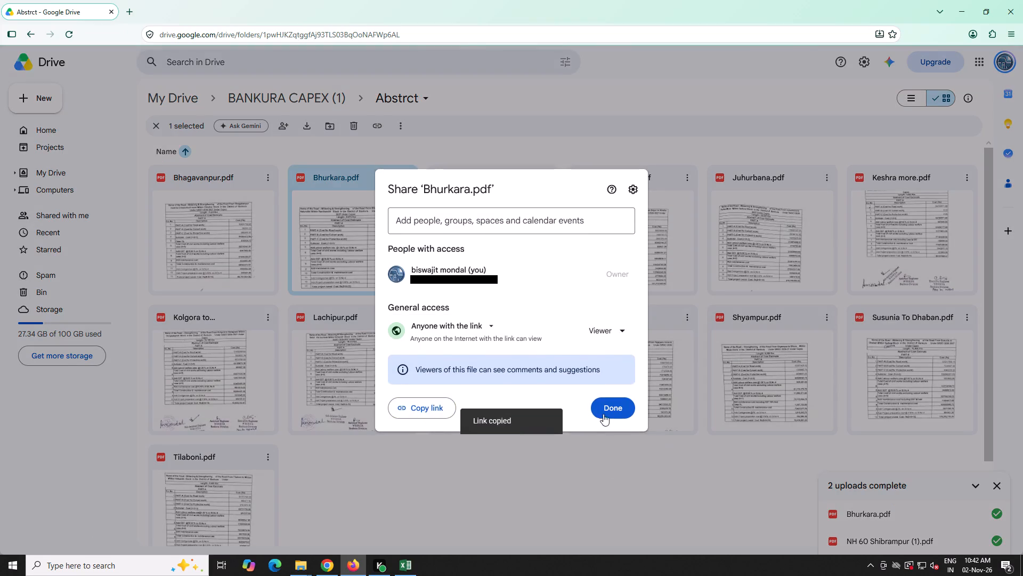
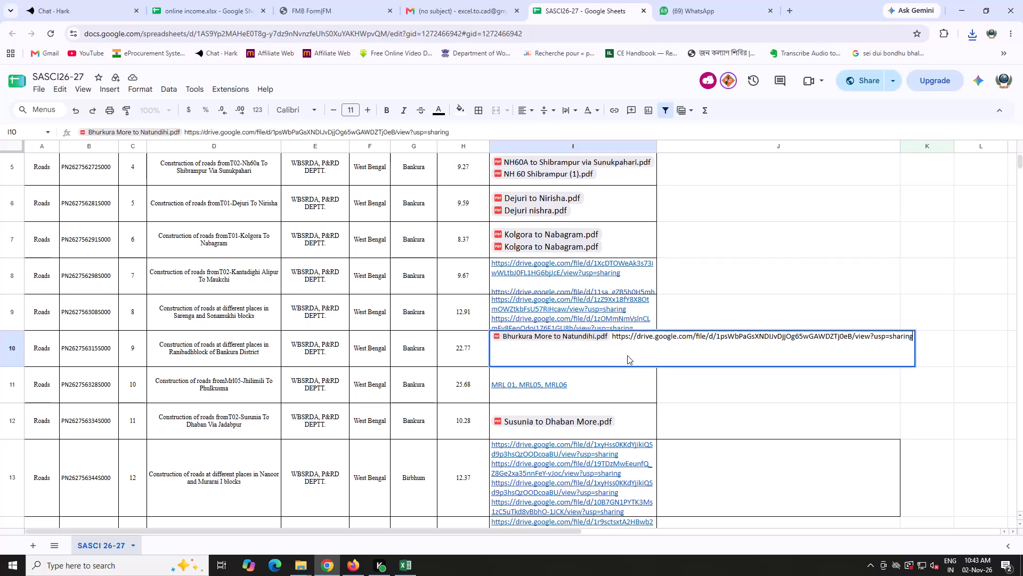
Convert the pasted Bhurkara.pdf link in the Ranibadh block row (row 10) to a file chip and commit the cell.
{"action": "left_click", "coordinate": [645, 318]}
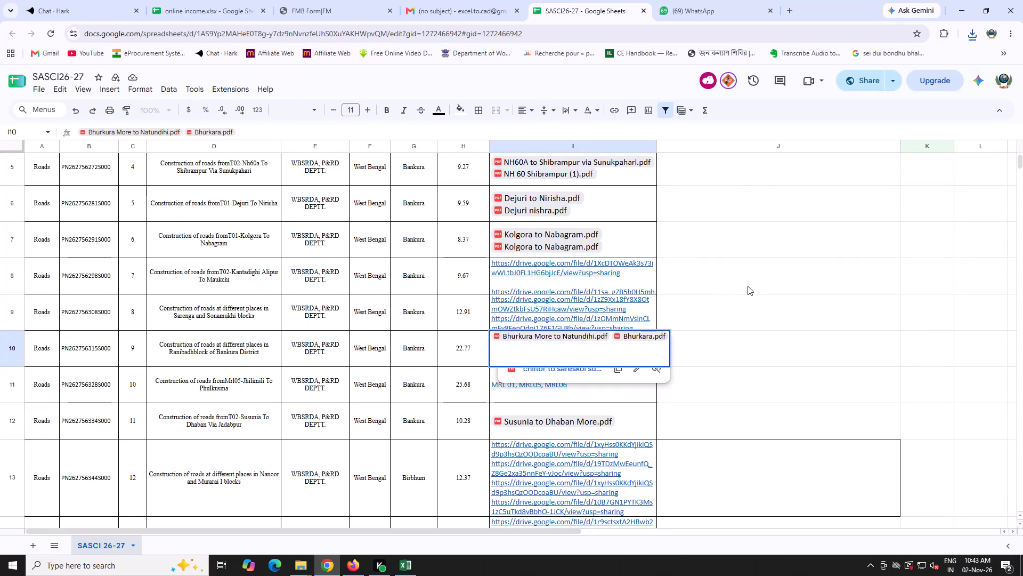
{"action": "left_click", "coordinate": [750, 284]}
{"action": "scroll", "coordinate": [748, 315], "scroll_direction": "down", "scroll_amount": 1}
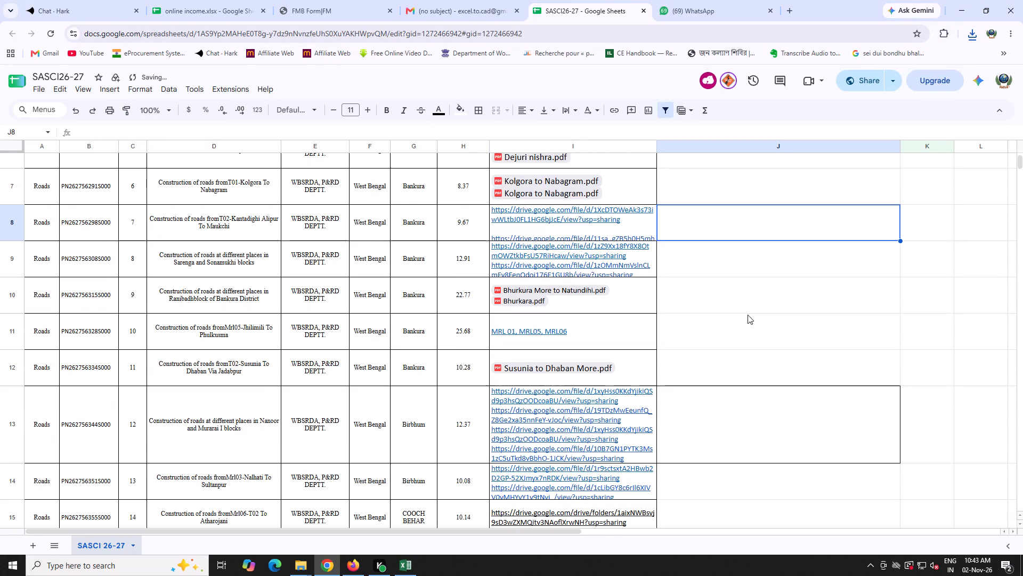
Switch to the Excel copy of the sheet and fill the Ranibadh block row (row 10) with yellow.
{"action": "left_click", "coordinate": [404, 562]}
{"action": "left_click", "coordinate": [164, 56]}
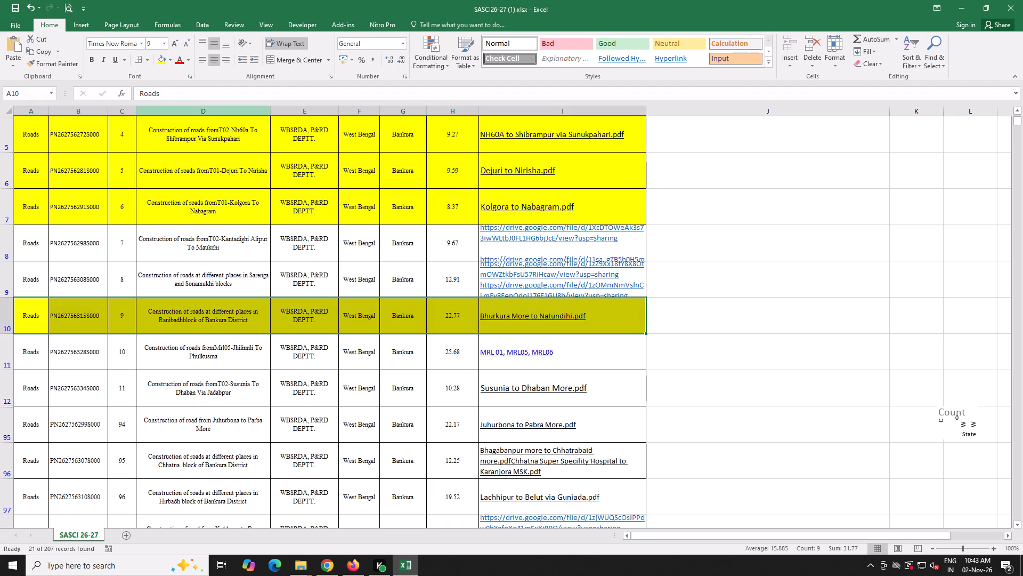
Open the first Drive link in the Kantadighi Alipur to Maukchi row (row 8).
{"action": "scroll", "coordinate": [423, 380], "scroll_direction": "down", "scroll_amount": 1}
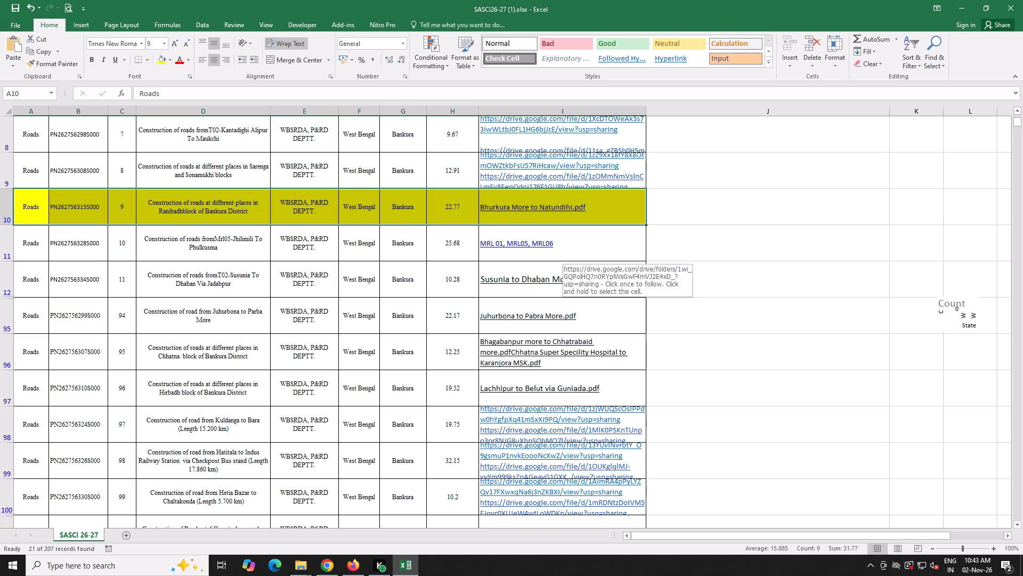
{"action": "scroll", "coordinate": [502, 274], "scroll_direction": "up", "scroll_amount": 2}
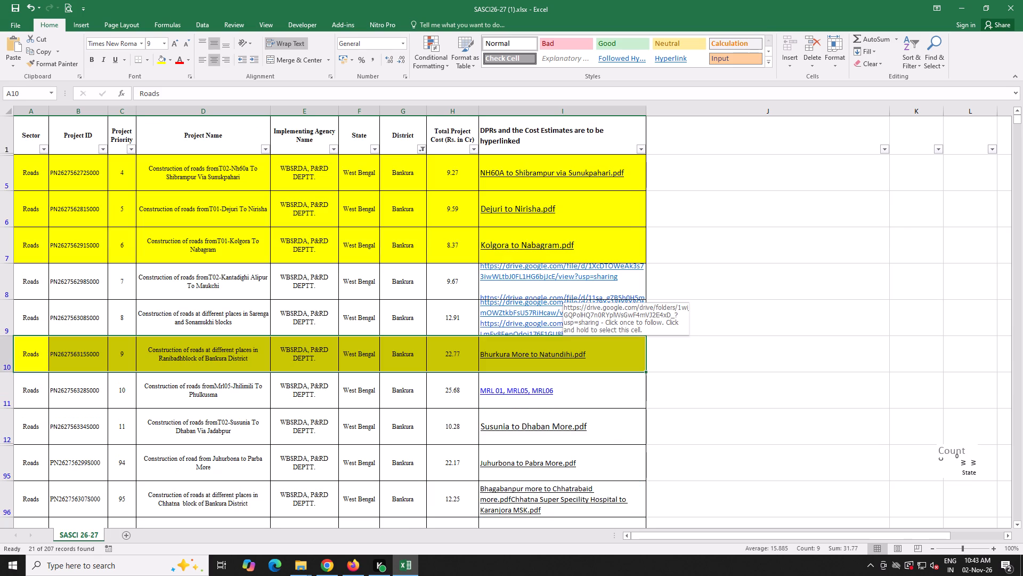
{"action": "left_click", "coordinate": [524, 272]}
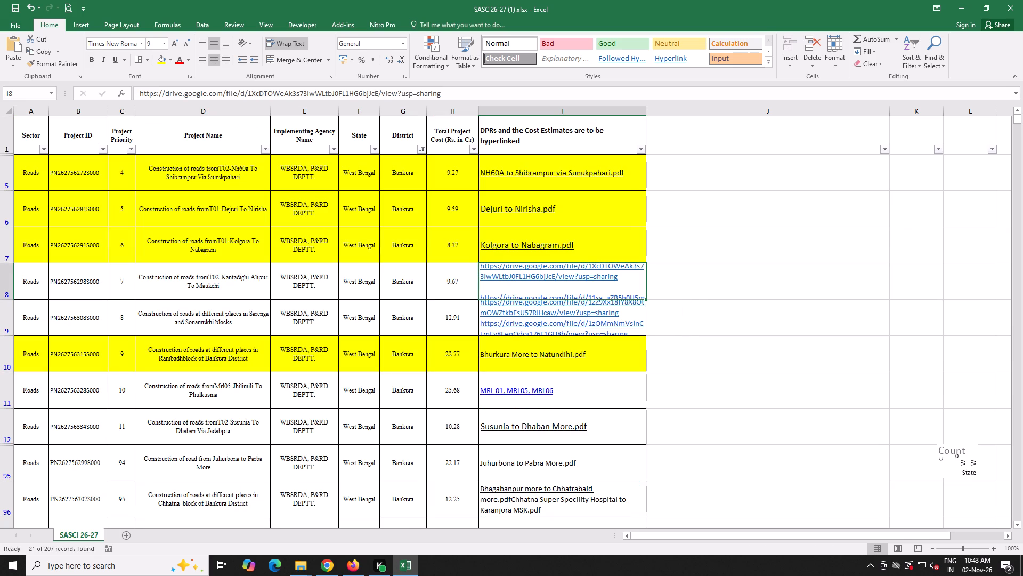
{"action": "left_click", "coordinate": [524, 272]}
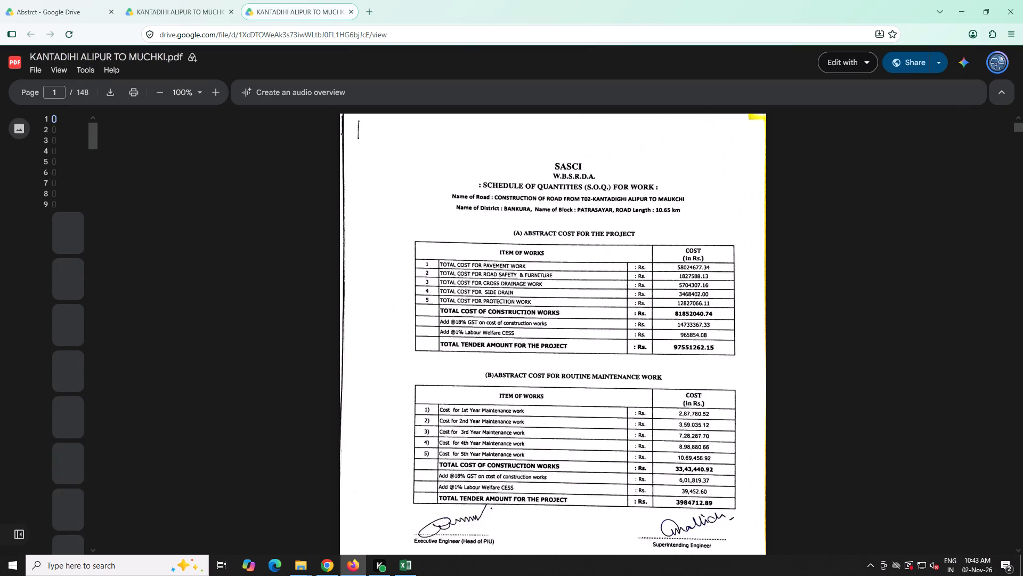
Examine the cost abstracts and the first schedule of quantities pages of the KANTADIHI ALIPUR TO MUCHKI PDF.
{"action": "scroll", "coordinate": [523, 301], "scroll_direction": "down", "scroll_amount": 8}
{"action": "scroll", "coordinate": [541, 321], "scroll_direction": "up", "scroll_amount": 2}
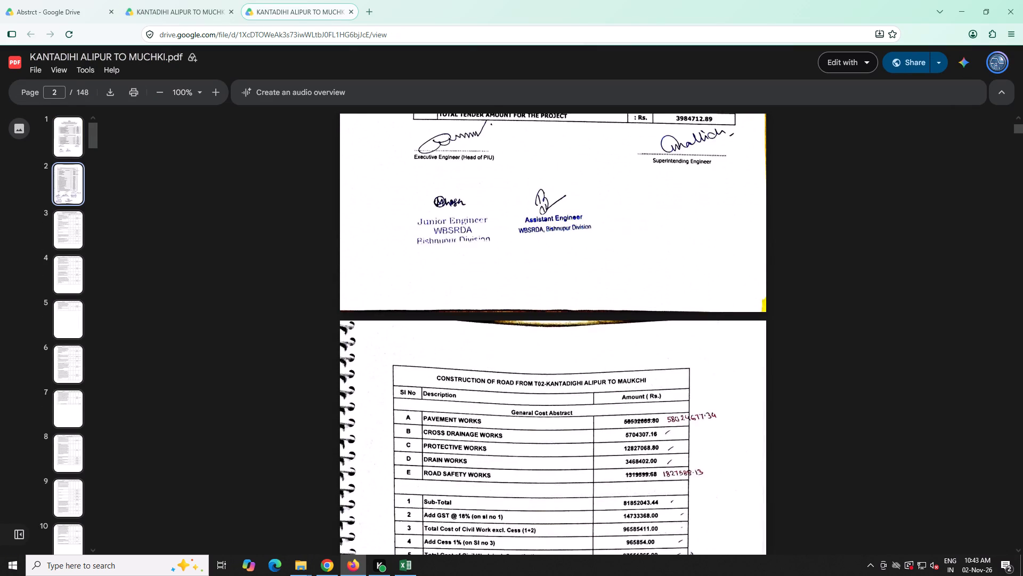
{"action": "scroll", "coordinate": [542, 323], "scroll_direction": "down", "scroll_amount": 10}
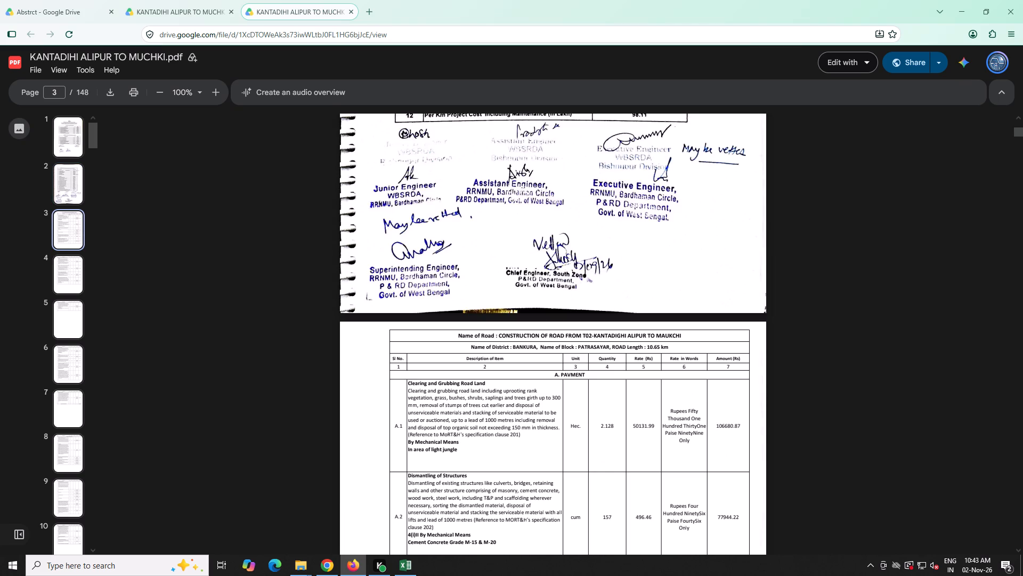
{"action": "scroll", "coordinate": [542, 324], "scroll_direction": "down", "scroll_amount": 20}
{"action": "scroll", "coordinate": [542, 324], "scroll_direction": "down", "scroll_amount": 13}
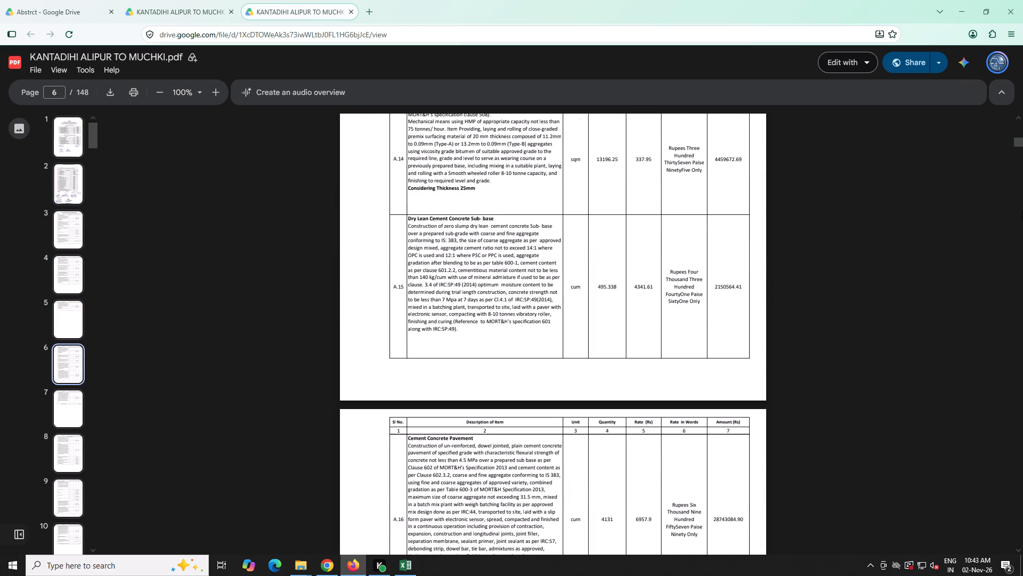
Examine the project report's cover, contents list and first site photograph pages in the Kantadihi Alipur PDF.
{"action": "left_click_drag", "start_coordinate": [1017, 146], "coordinate": [1020, 168]}
{"action": "left_click", "coordinate": [1020, 169]}
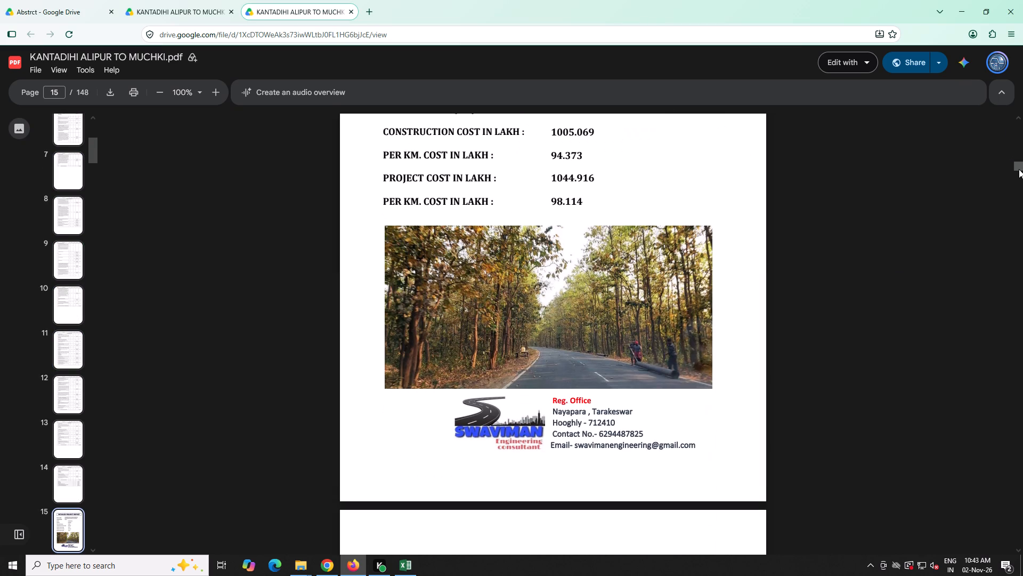
{"action": "scroll", "coordinate": [830, 279], "scroll_direction": "up", "scroll_amount": 3}
{"action": "scroll", "coordinate": [830, 278], "scroll_direction": "down", "scroll_amount": 9}
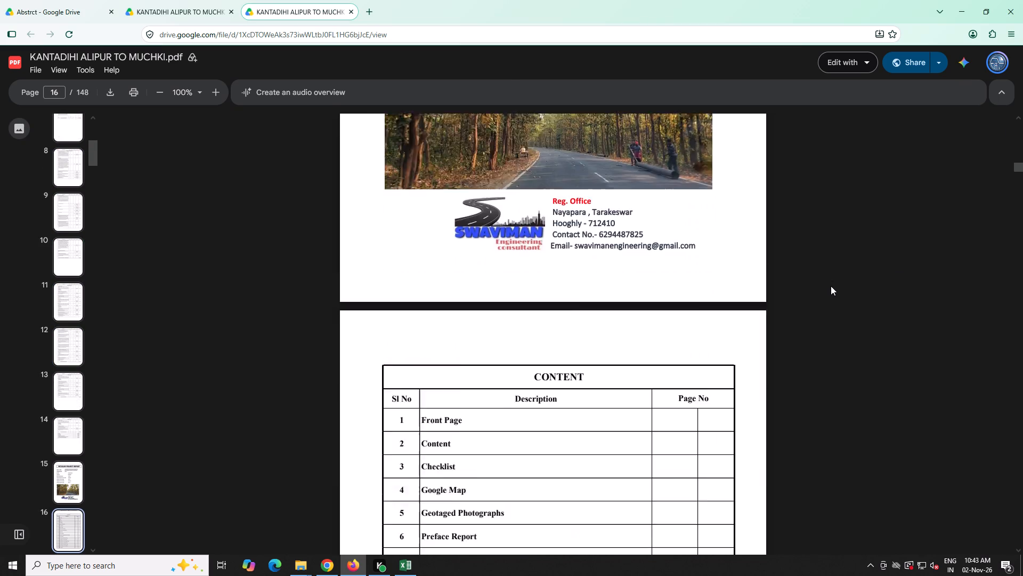
{"action": "scroll", "coordinate": [831, 286], "scroll_direction": "down", "scroll_amount": 12}
{"action": "scroll", "coordinate": [830, 287], "scroll_direction": "up", "scroll_amount": 1}
{"action": "scroll", "coordinate": [830, 288], "scroll_direction": "down", "scroll_amount": 5}
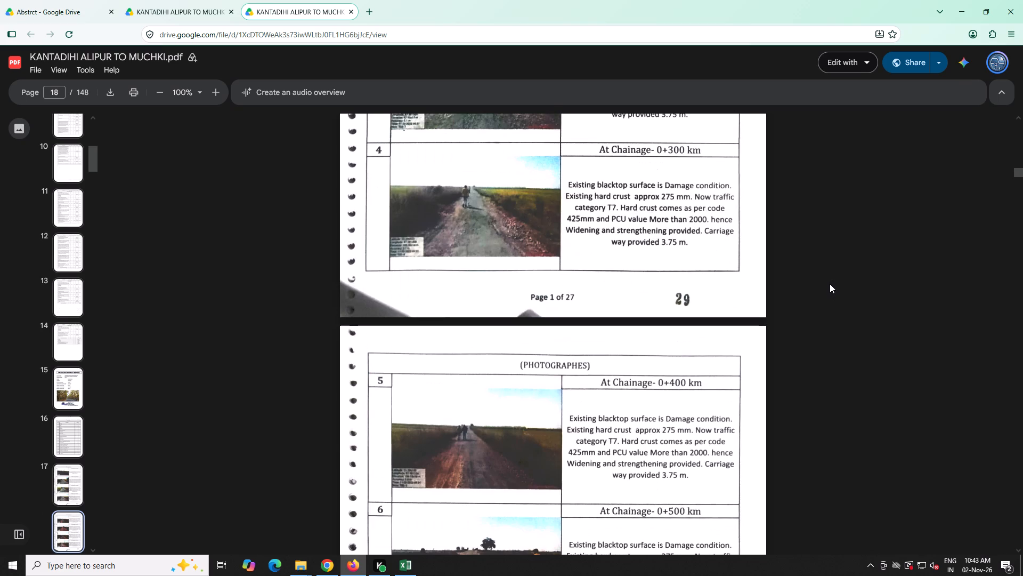
{"action": "scroll", "coordinate": [830, 284], "scroll_direction": "up", "scroll_amount": 8}
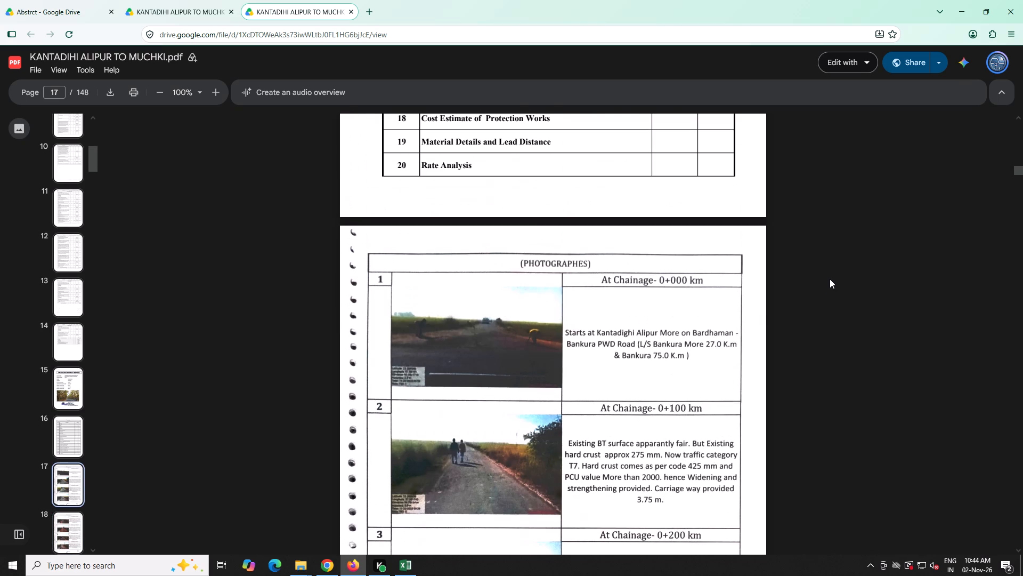
{"action": "scroll", "coordinate": [830, 279], "scroll_direction": "down", "scroll_amount": 11}
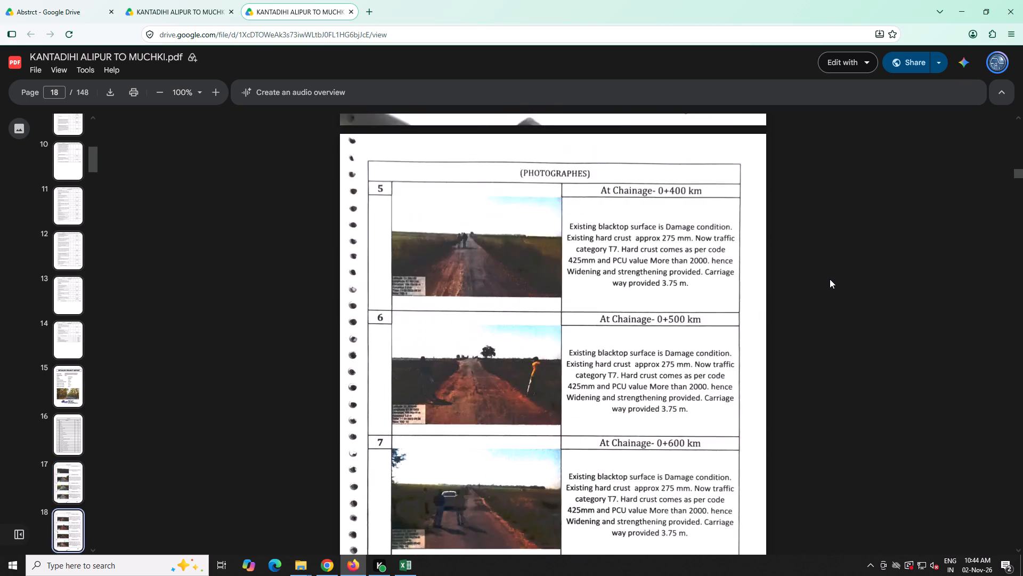
{"action": "scroll", "coordinate": [830, 279], "scroll_direction": "up", "scroll_amount": 16}
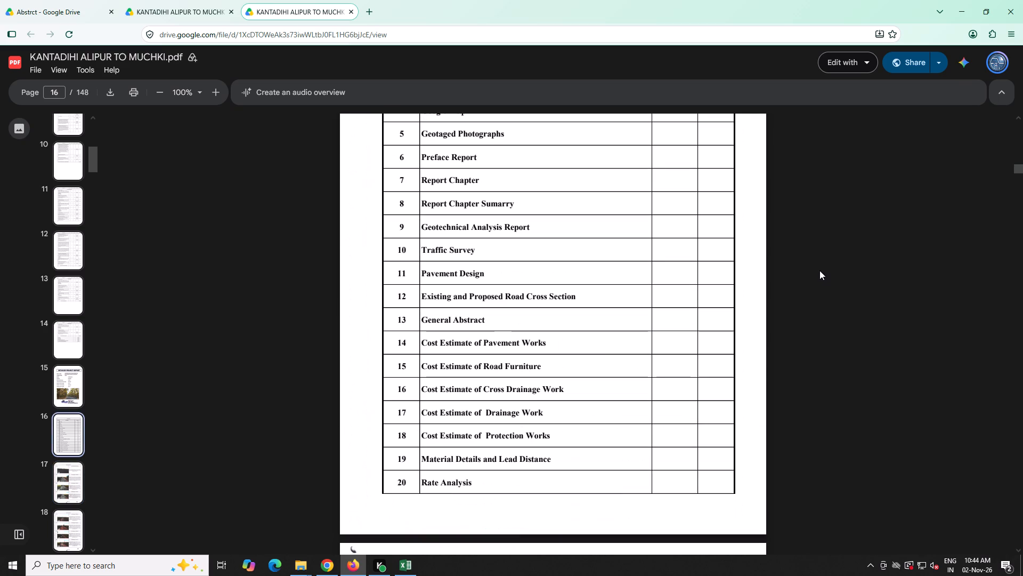
{"action": "scroll", "coordinate": [826, 274], "scroll_direction": "down", "scroll_amount": 5}
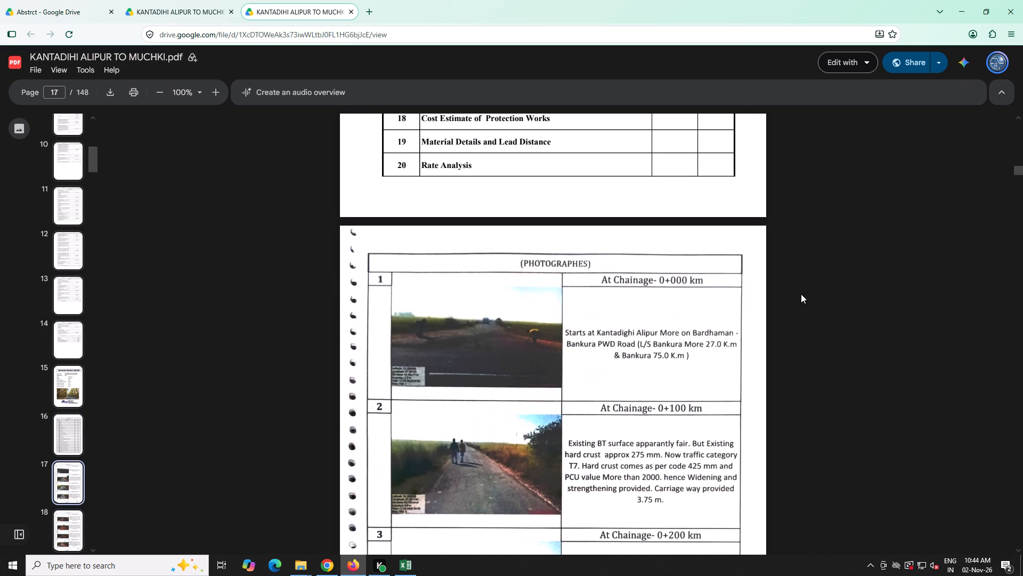
{"action": "scroll", "coordinate": [782, 292], "scroll_direction": "down", "scroll_amount": 2}
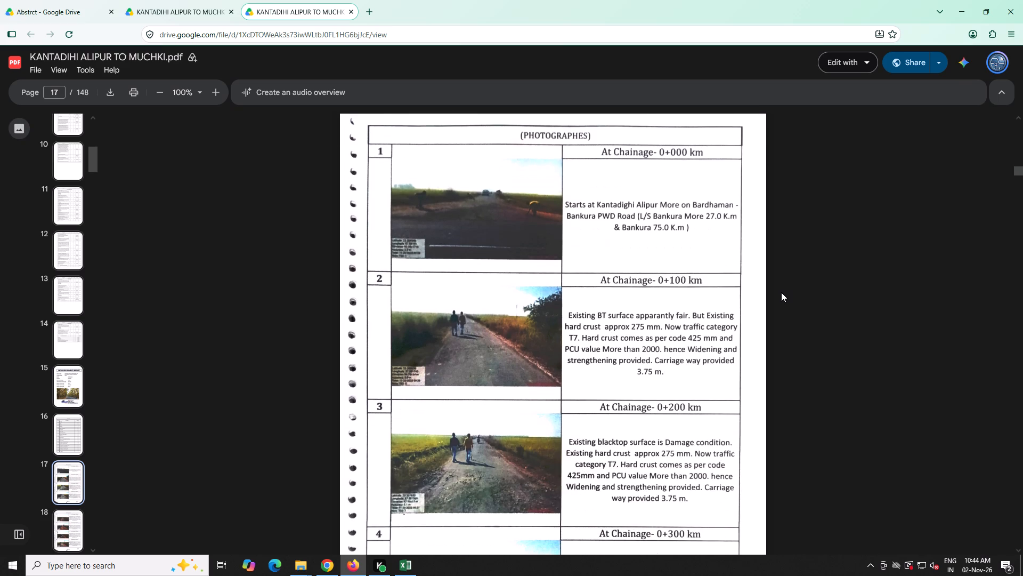
{"action": "scroll", "coordinate": [727, 285], "scroll_direction": "down", "scroll_amount": 5}
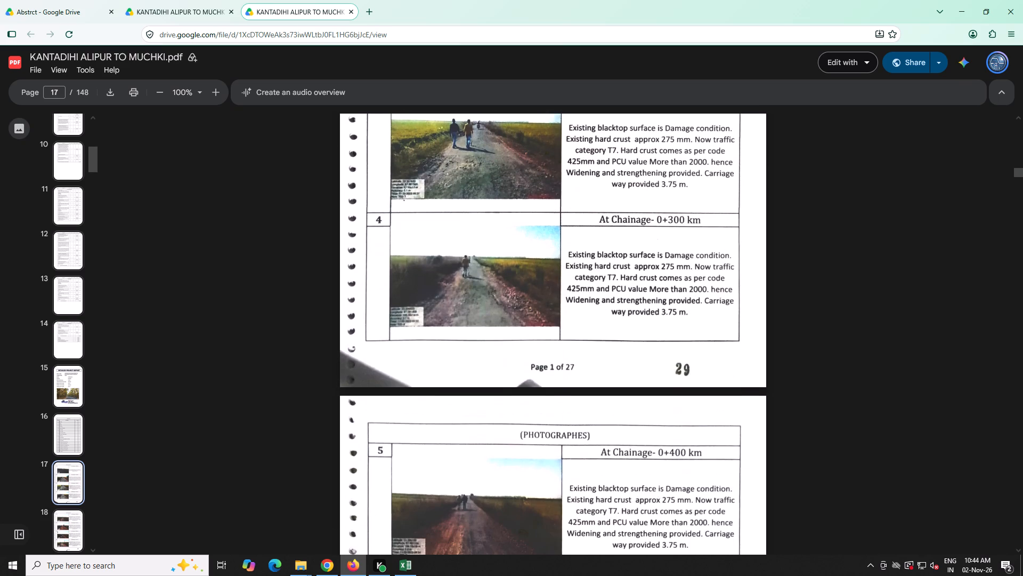
{"action": "scroll", "coordinate": [575, 318], "scroll_direction": "up", "scroll_amount": 3}
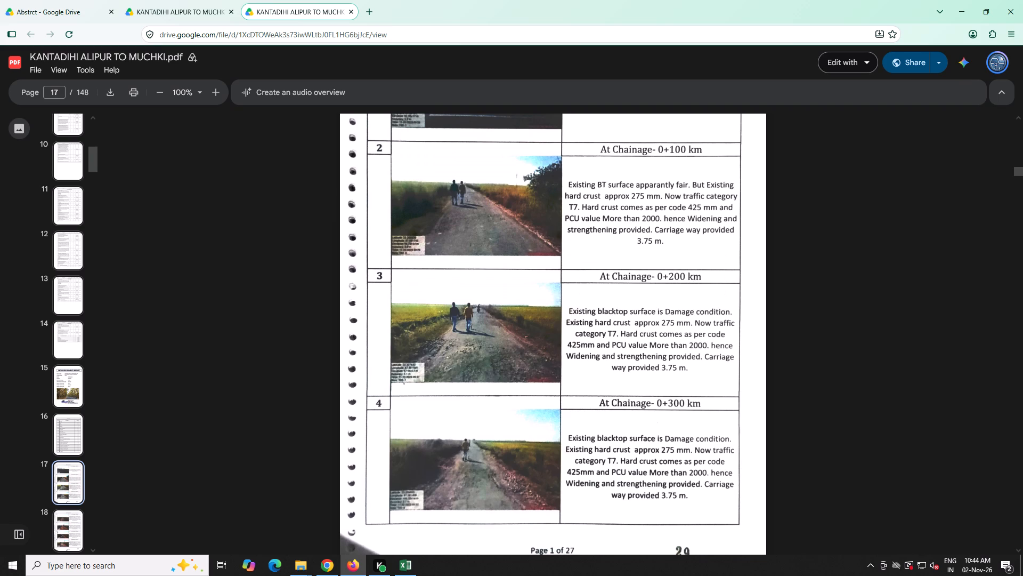
Look through the remaining chainage photograph pages of the Kantadihi Alipur PDF up to the road's end point.
{"action": "scroll", "coordinate": [575, 316], "scroll_direction": "down", "scroll_amount": 5}
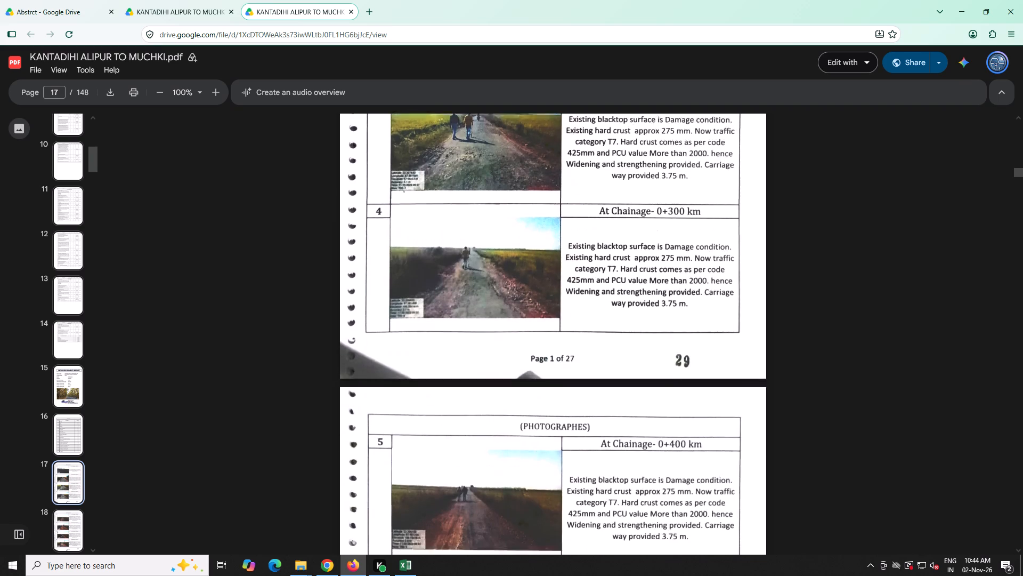
{"action": "scroll", "coordinate": [578, 323], "scroll_direction": "down", "scroll_amount": 4}
{"action": "scroll", "coordinate": [586, 409], "scroll_direction": "down", "scroll_amount": 1}
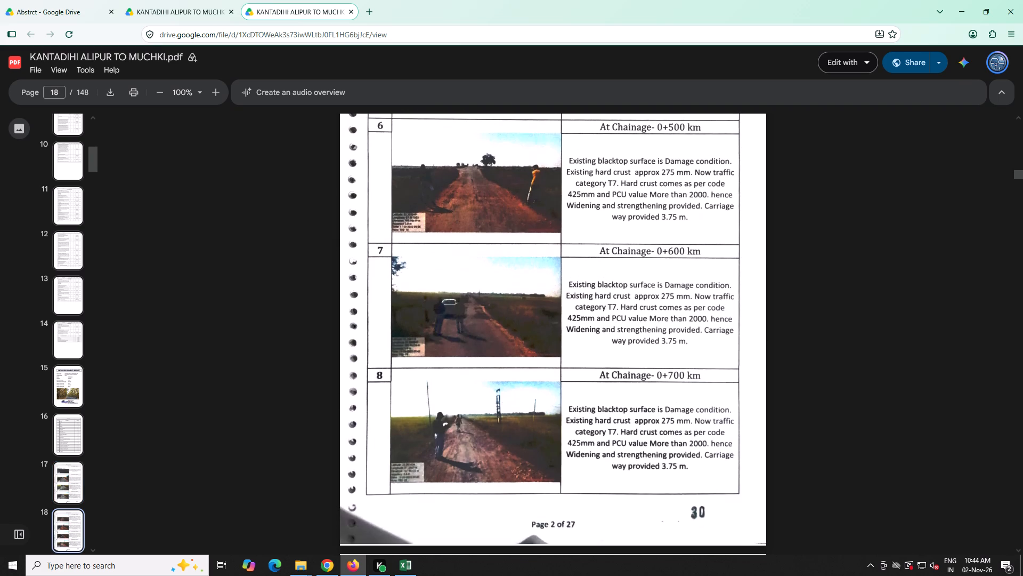
{"action": "scroll", "coordinate": [529, 411], "scroll_direction": "down", "scroll_amount": 16}
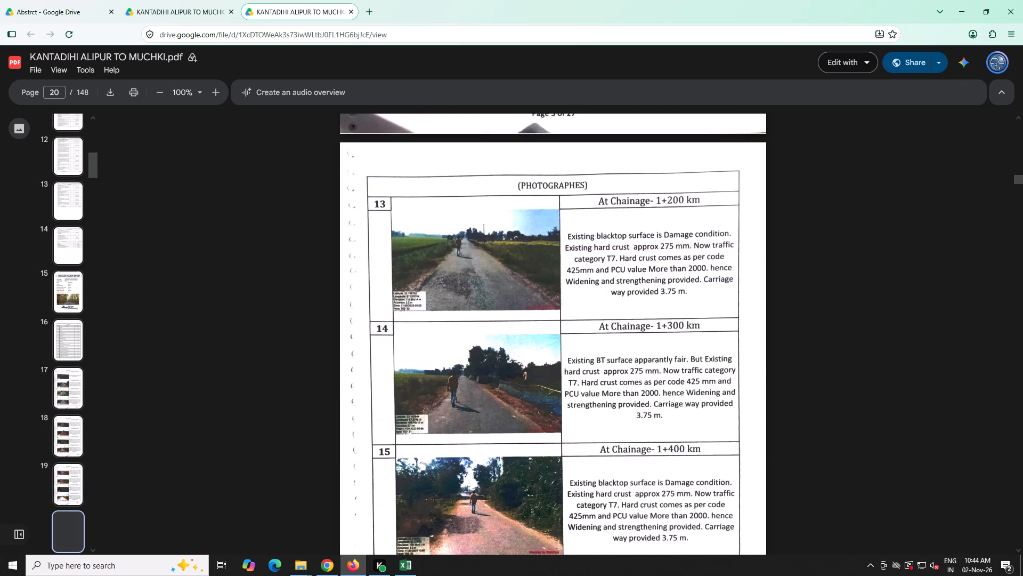
{"action": "scroll", "coordinate": [527, 411], "scroll_direction": "down", "scroll_amount": 5}
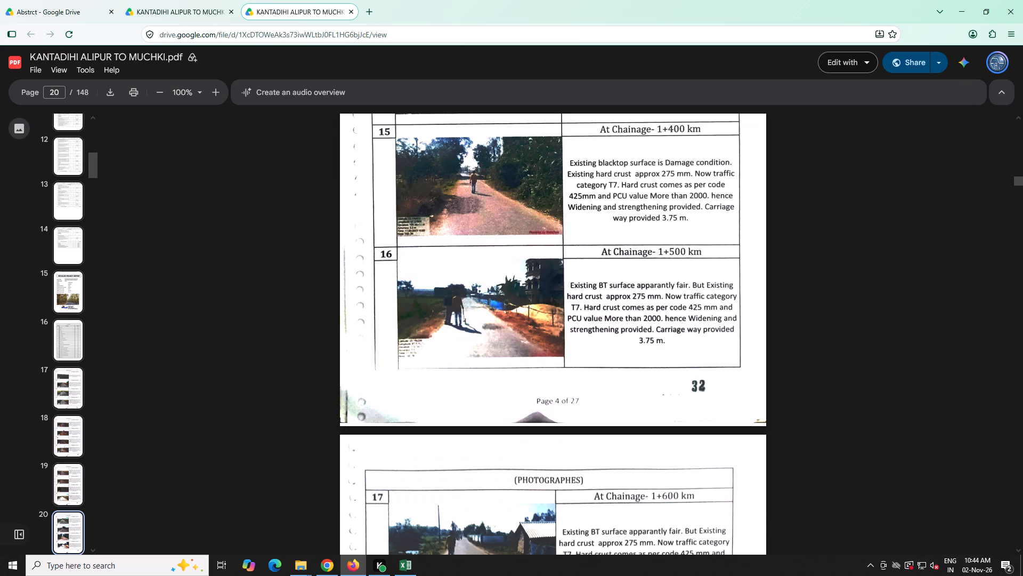
{"action": "scroll", "coordinate": [527, 411], "scroll_direction": "down", "scroll_amount": 14}
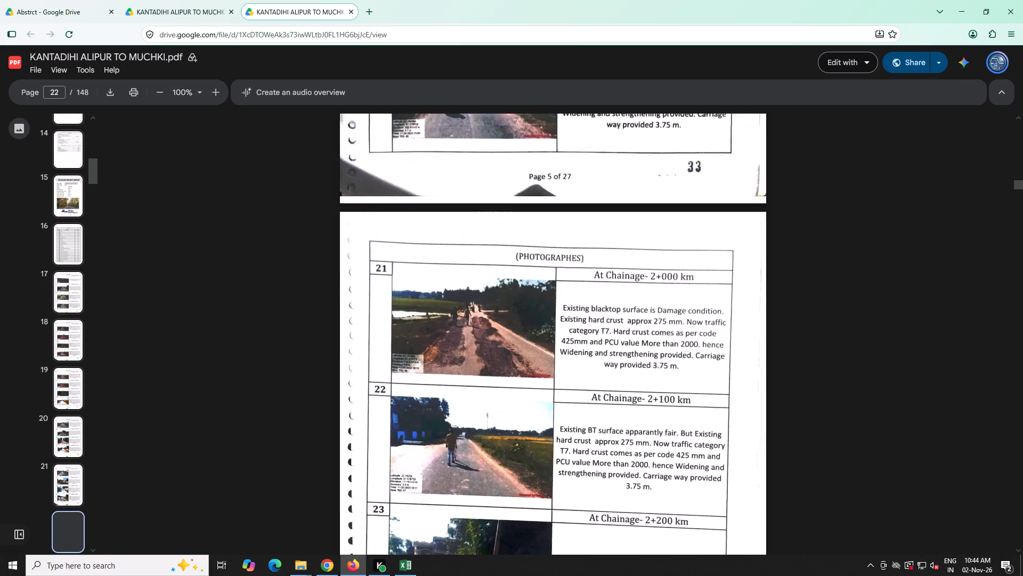
{"action": "scroll", "coordinate": [515, 425], "scroll_direction": "down", "scroll_amount": 2}
{"action": "scroll", "coordinate": [445, 406], "scroll_direction": "down", "scroll_amount": 3}
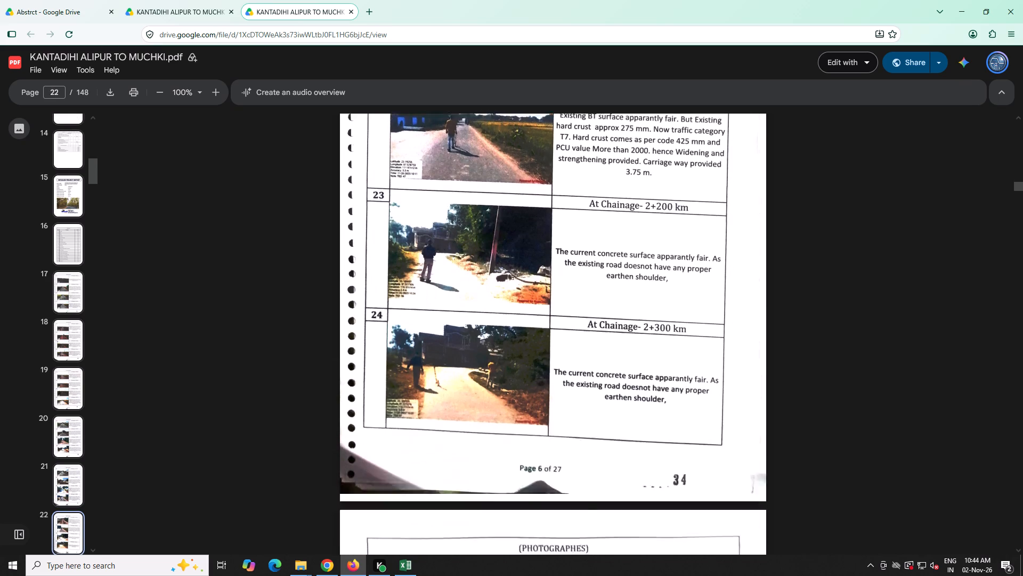
{"action": "scroll", "coordinate": [445, 406], "scroll_direction": "down", "scroll_amount": 4}
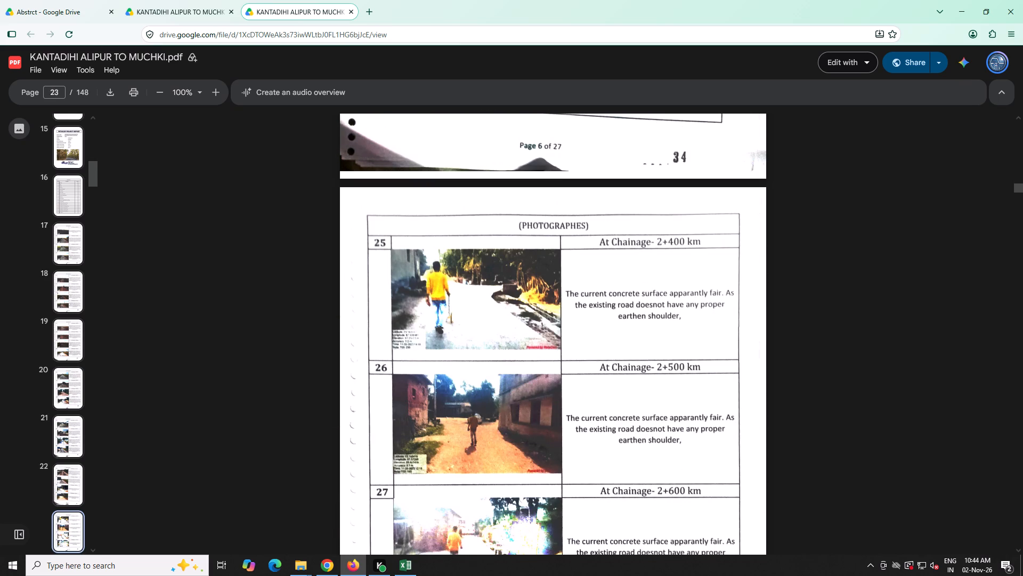
{"action": "scroll", "coordinate": [494, 427], "scroll_direction": "down", "scroll_amount": 17}
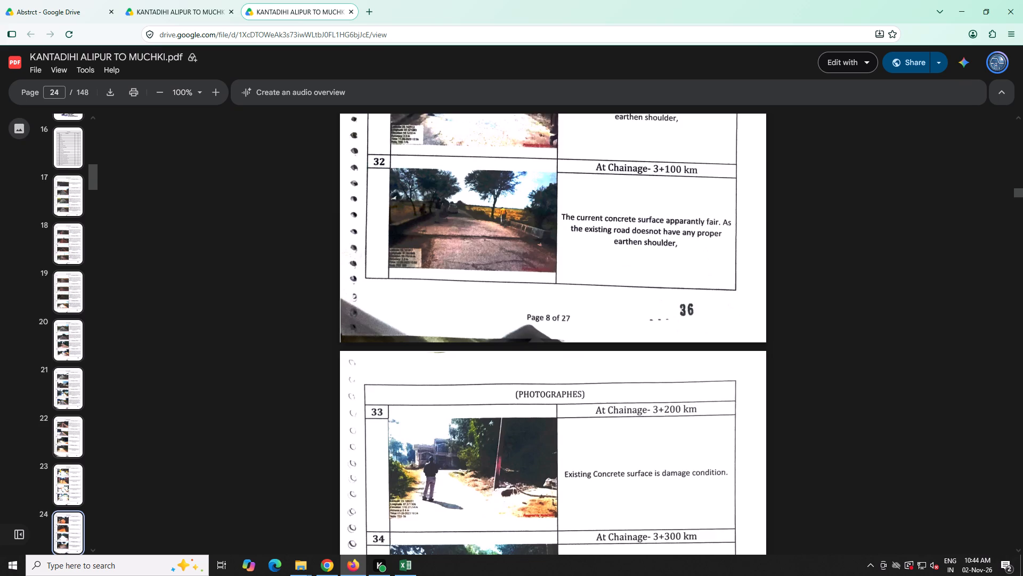
{"action": "scroll", "coordinate": [515, 409], "scroll_direction": "down", "scroll_amount": 20}
{"action": "scroll", "coordinate": [515, 409], "scroll_direction": "down", "scroll_amount": 18}
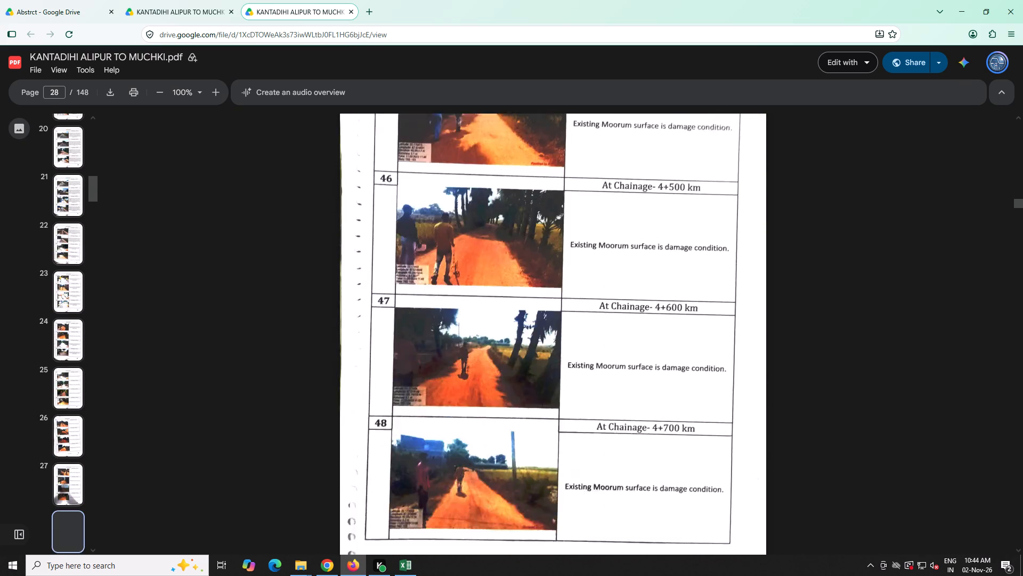
{"action": "scroll", "coordinate": [536, 388], "scroll_direction": "down", "scroll_amount": 20}
{"action": "scroll", "coordinate": [536, 388], "scroll_direction": "down", "scroll_amount": 19}
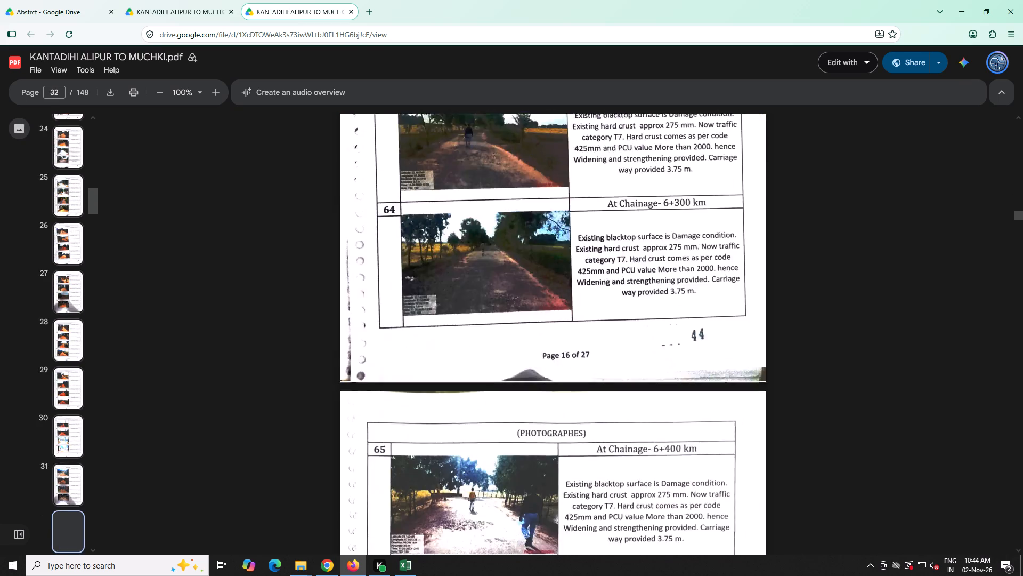
{"action": "scroll", "coordinate": [546, 380], "scroll_direction": "down", "scroll_amount": 20}
{"action": "scroll", "coordinate": [546, 380], "scroll_direction": "down", "scroll_amount": 19}
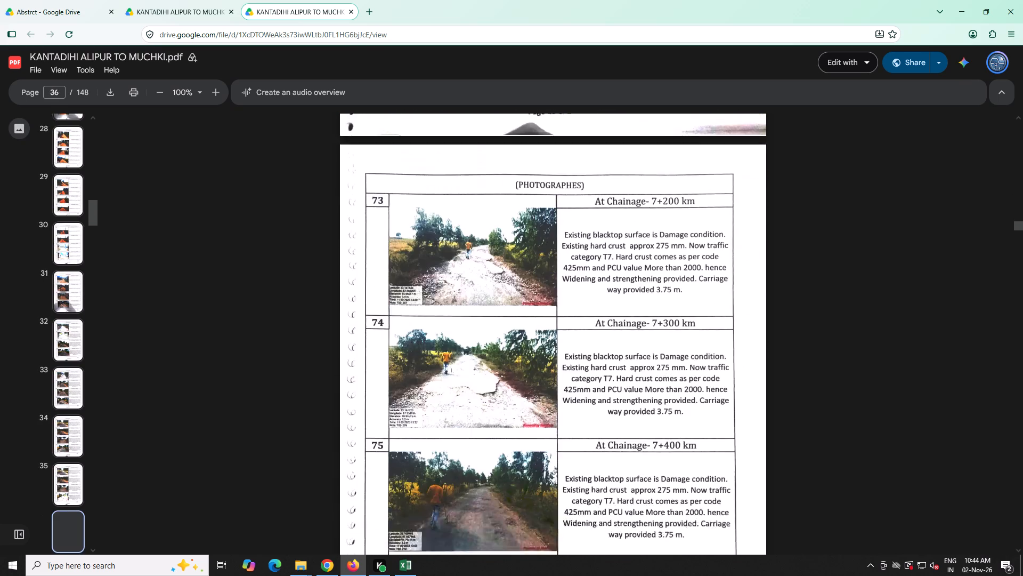
{"action": "scroll", "coordinate": [562, 396], "scroll_direction": "down", "scroll_amount": 20}
{"action": "scroll", "coordinate": [562, 396], "scroll_direction": "down", "scroll_amount": 19}
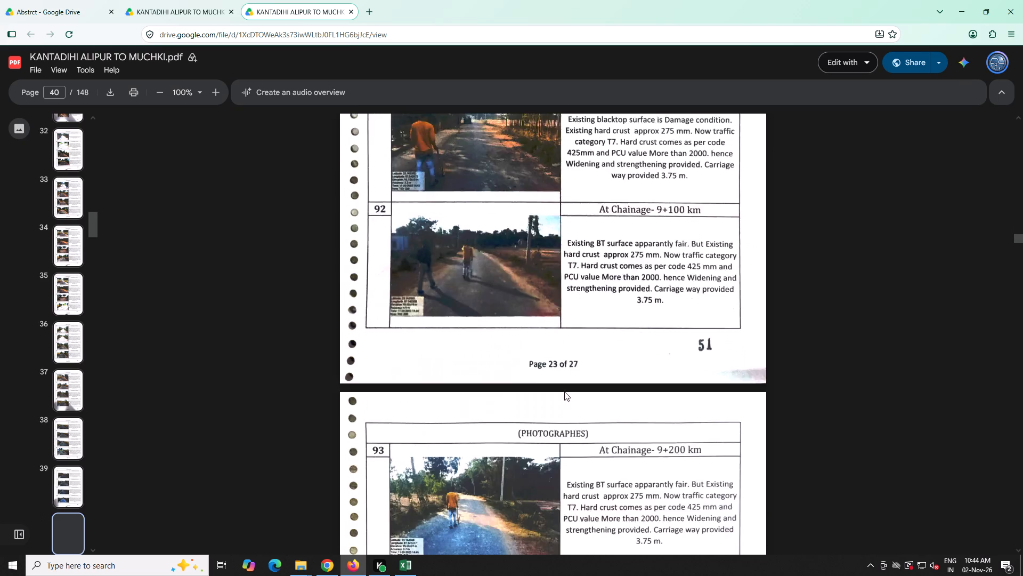
{"action": "scroll", "coordinate": [564, 391], "scroll_direction": "down", "scroll_amount": 20}
{"action": "scroll", "coordinate": [564, 391], "scroll_direction": "down", "scroll_amount": 15}
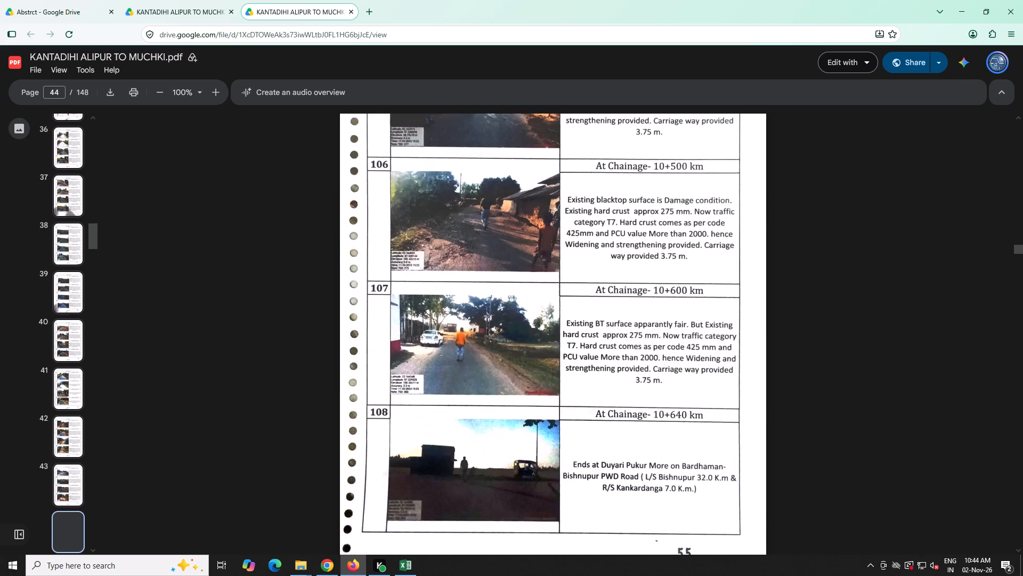
Read the Kantadihi Alipur PDF's report chapters from basic road details to the protective works and pavement proposal tables.
{"action": "scroll", "coordinate": [565, 384], "scroll_direction": "down", "scroll_amount": 9}
{"action": "scroll", "coordinate": [565, 384], "scroll_direction": "up", "scroll_amount": 3}
{"action": "scroll", "coordinate": [565, 384], "scroll_direction": "down", "scroll_amount": 7}
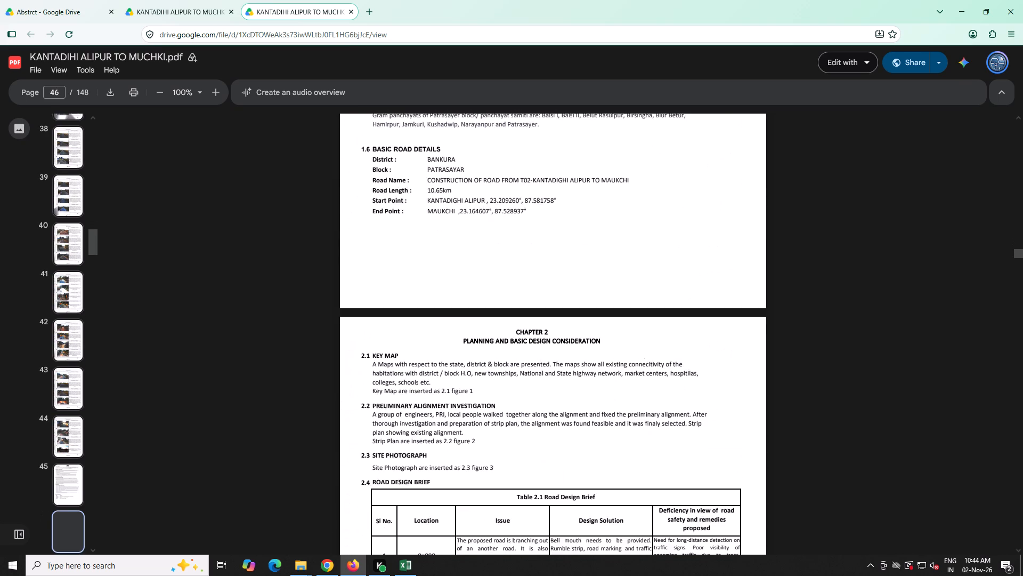
{"action": "scroll", "coordinate": [565, 384], "scroll_direction": "down", "scroll_amount": 10}
{"action": "scroll", "coordinate": [565, 384], "scroll_direction": "down", "scroll_amount": 20}
{"action": "scroll", "coordinate": [565, 384], "scroll_direction": "down", "scroll_amount": 4}
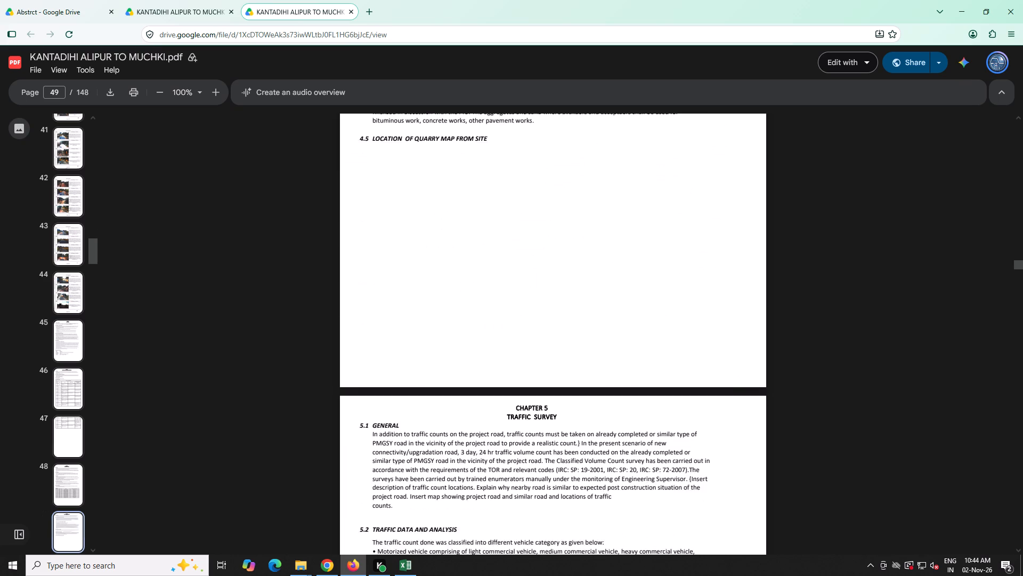
{"action": "scroll", "coordinate": [565, 384], "scroll_direction": "down", "scroll_amount": 20}
{"action": "scroll", "coordinate": [565, 384], "scroll_direction": "down", "scroll_amount": 16}
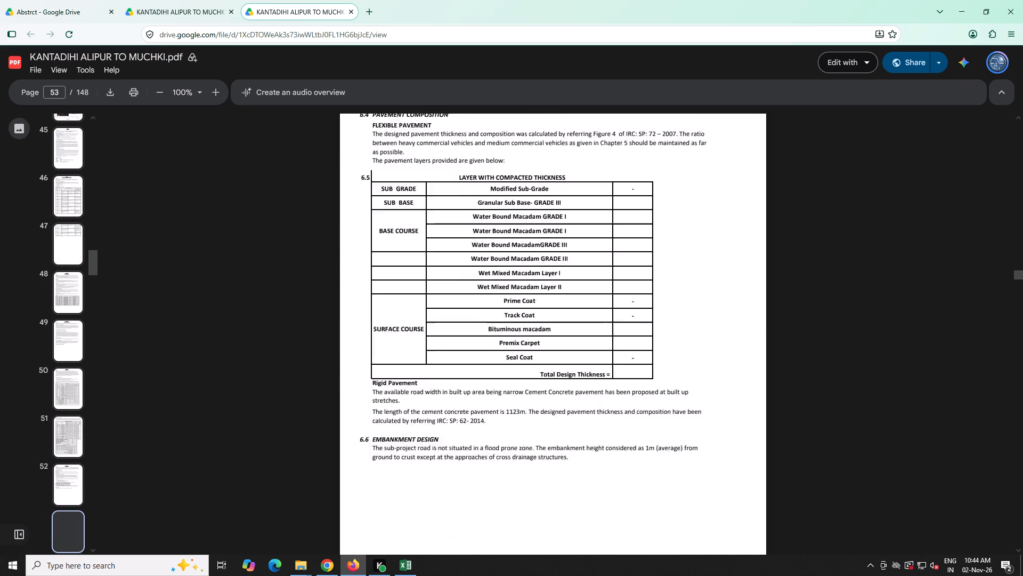
{"action": "scroll", "coordinate": [569, 379], "scroll_direction": "down", "scroll_amount": 20}
{"action": "scroll", "coordinate": [569, 379], "scroll_direction": "down", "scroll_amount": 19}
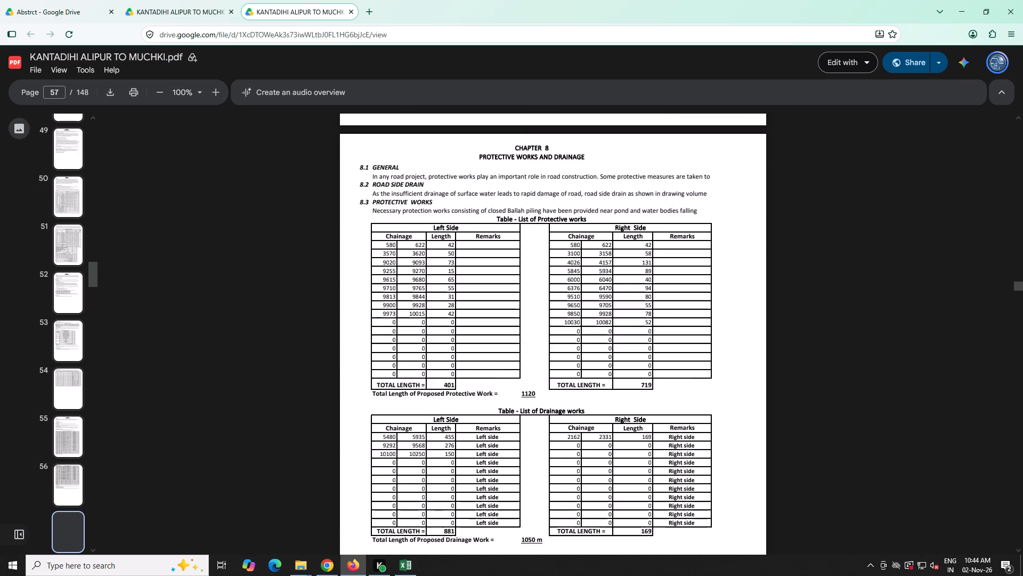
{"action": "scroll", "coordinate": [567, 383], "scroll_direction": "down", "scroll_amount": 20}
{"action": "scroll", "coordinate": [567, 383], "scroll_direction": "down", "scroll_amount": 19}
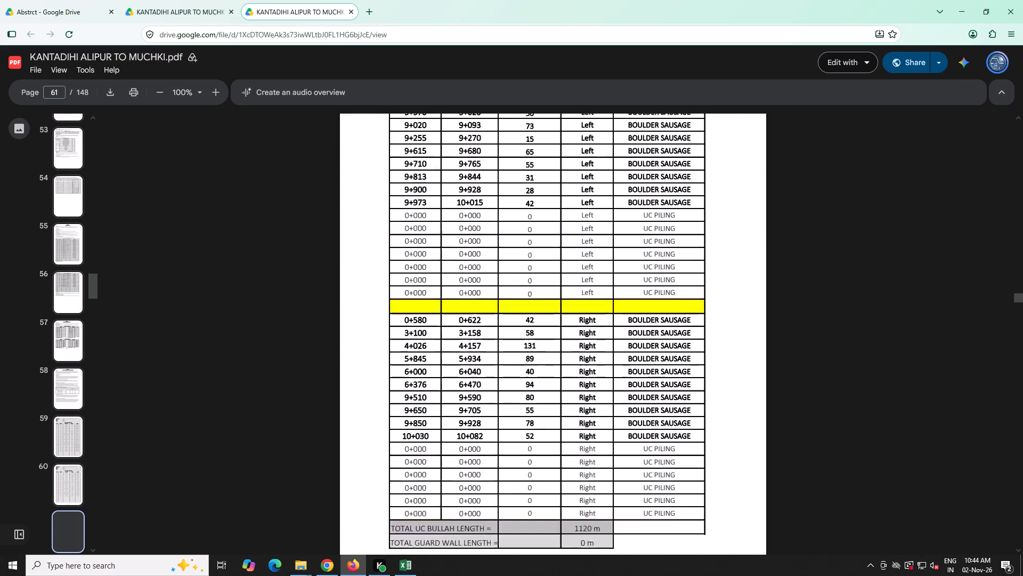
{"action": "scroll", "coordinate": [569, 382], "scroll_direction": "down", "scroll_amount": 5}
{"action": "scroll", "coordinate": [614, 398], "scroll_direction": "down", "scroll_amount": 6}
{"action": "scroll", "coordinate": [619, 401], "scroll_direction": "down", "scroll_amount": 17}
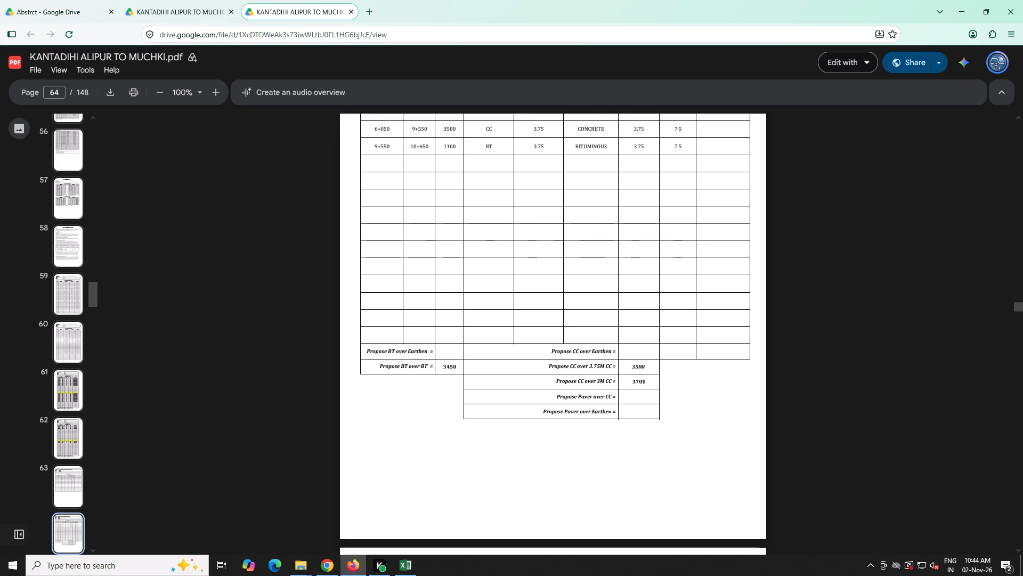
{"action": "scroll", "coordinate": [644, 383], "scroll_direction": "up", "scroll_amount": 15}
{"action": "scroll", "coordinate": [648, 385], "scroll_direction": "down", "scroll_amount": 9}
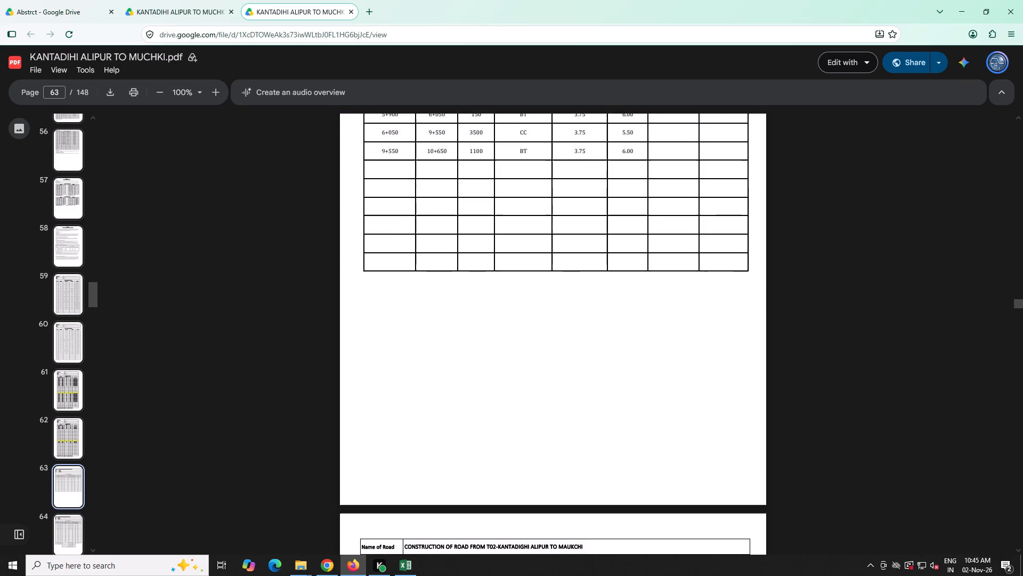
Examine the signed and typed general cost abstracts and the pavement and road safety cost estimates in the Kantadihi Alipur PDF.
{"action": "scroll", "coordinate": [648, 385], "scroll_direction": "down", "scroll_amount": 20}
{"action": "scroll", "coordinate": [648, 385], "scroll_direction": "down", "scroll_amount": 20}
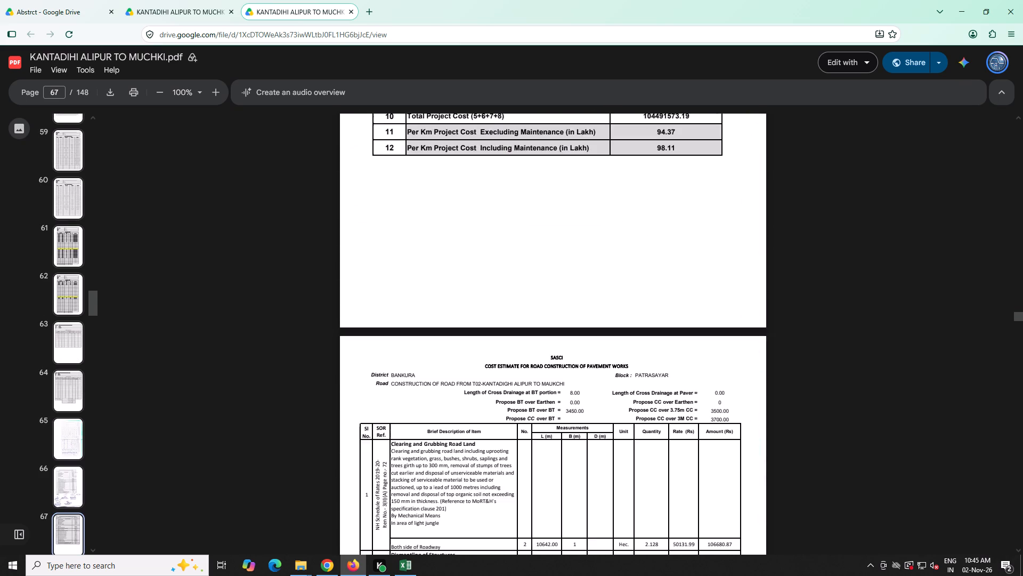
{"action": "scroll", "coordinate": [647, 385], "scroll_direction": "down", "scroll_amount": 20}
{"action": "scroll", "coordinate": [647, 385], "scroll_direction": "down", "scroll_amount": 16}
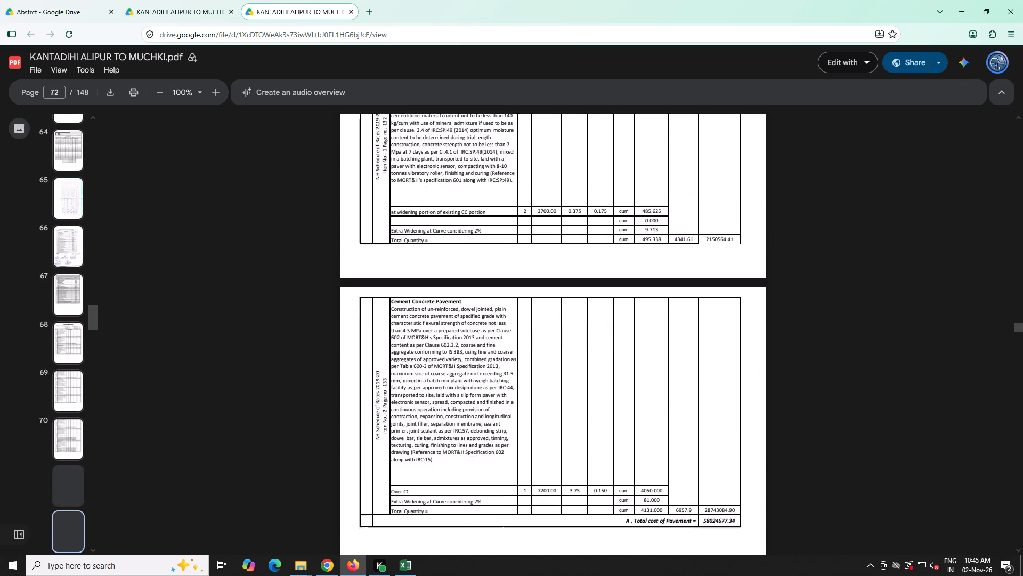
{"action": "scroll", "coordinate": [647, 382], "scroll_direction": "down", "scroll_amount": 13}
{"action": "scroll", "coordinate": [688, 387], "scroll_direction": "down", "scroll_amount": 9}
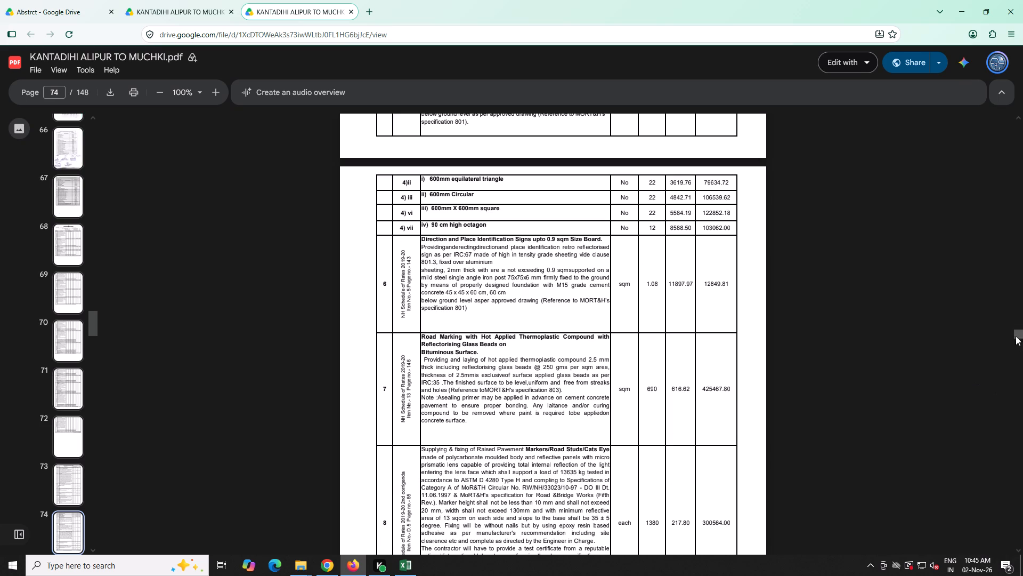
{"action": "left_click_drag", "start_coordinate": [1018, 333], "coordinate": [1006, 239]}
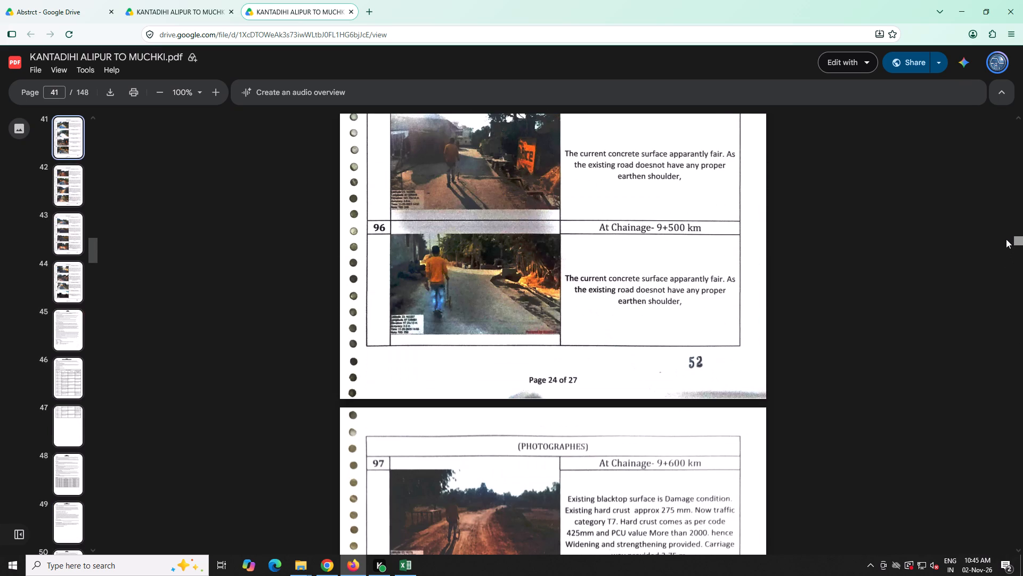
{"action": "left_click_drag", "start_coordinate": [1006, 239], "coordinate": [1012, 274]}
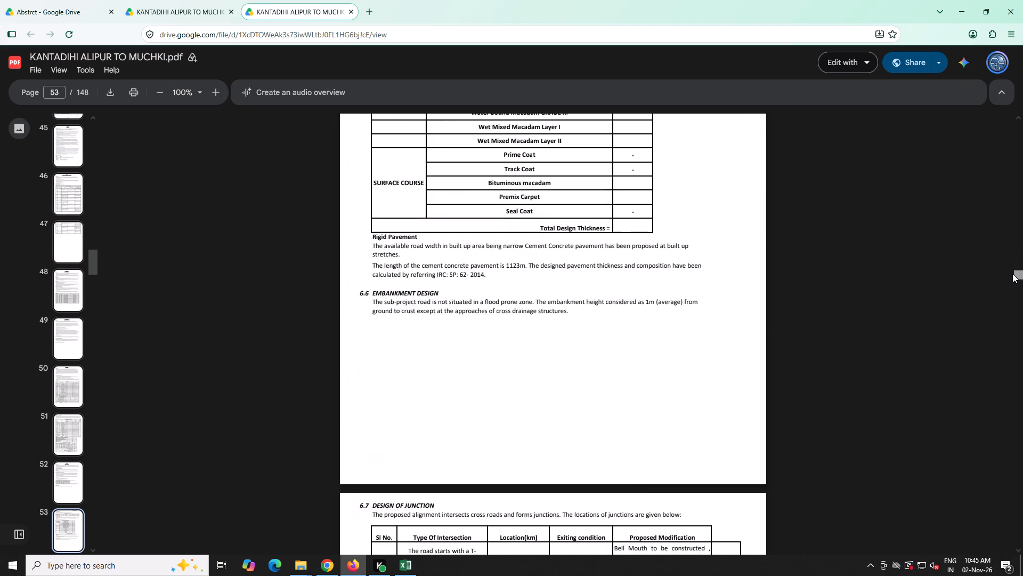
{"action": "left_click_drag", "start_coordinate": [1012, 274], "coordinate": [1013, 311]}
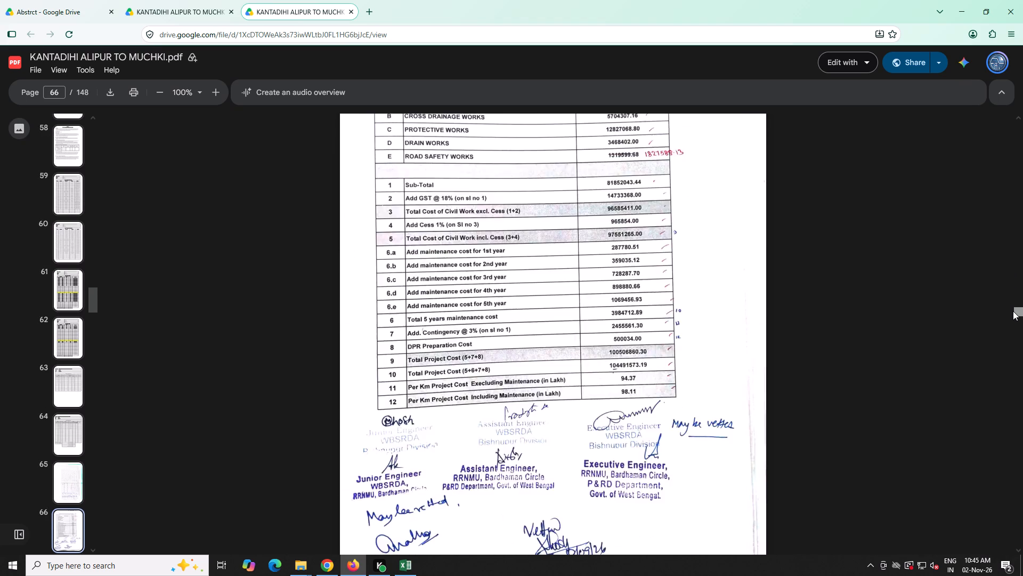
{"action": "left_click_drag", "start_coordinate": [1013, 311], "coordinate": [1013, 309]}
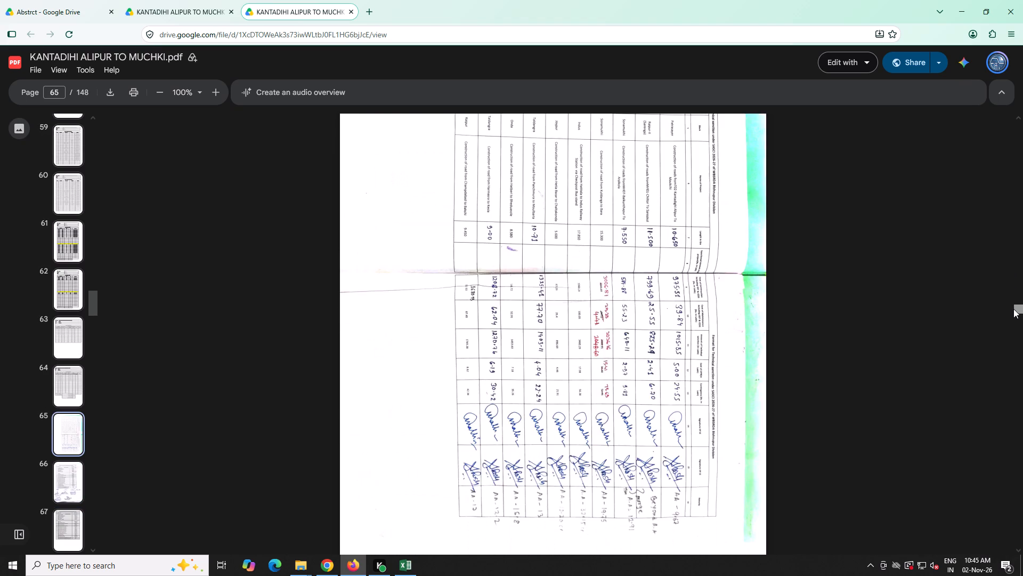
{"action": "left_click_drag", "start_coordinate": [1013, 309], "coordinate": [1016, 311]}
{"action": "scroll", "coordinate": [769, 311], "scroll_direction": "up", "scroll_amount": 2}
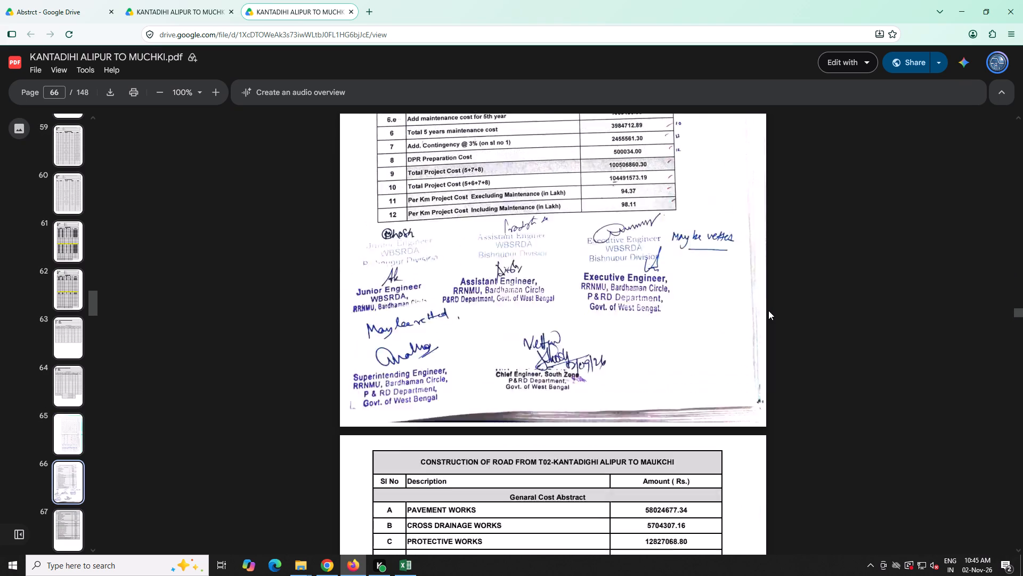
{"action": "scroll", "coordinate": [768, 310], "scroll_direction": "up", "scroll_amount": 2}
{"action": "scroll", "coordinate": [768, 310], "scroll_direction": "down", "scroll_amount": 20}
{"action": "scroll", "coordinate": [768, 310], "scroll_direction": "down", "scroll_amount": 4}
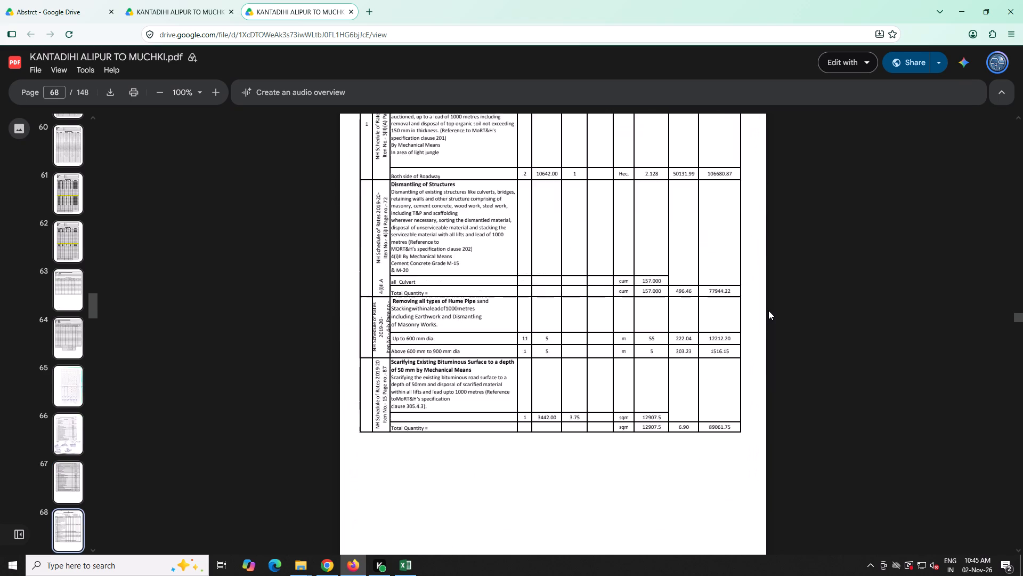
{"action": "scroll", "coordinate": [768, 310], "scroll_direction": "down", "scroll_amount": 20}
{"action": "left_click_drag", "start_coordinate": [1014, 323], "coordinate": [1018, 326]}
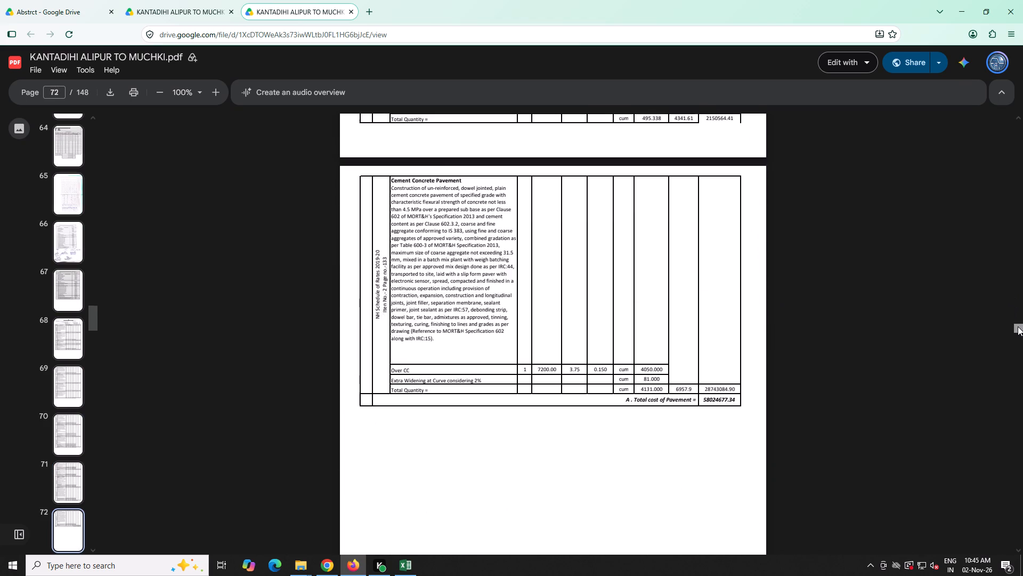
Skim the remaining cost estimate and rate analysis pages of the Kantadihi Alipur PDF through to its last page.
{"action": "left_click_drag", "start_coordinate": [1018, 326], "coordinate": [1020, 350]}
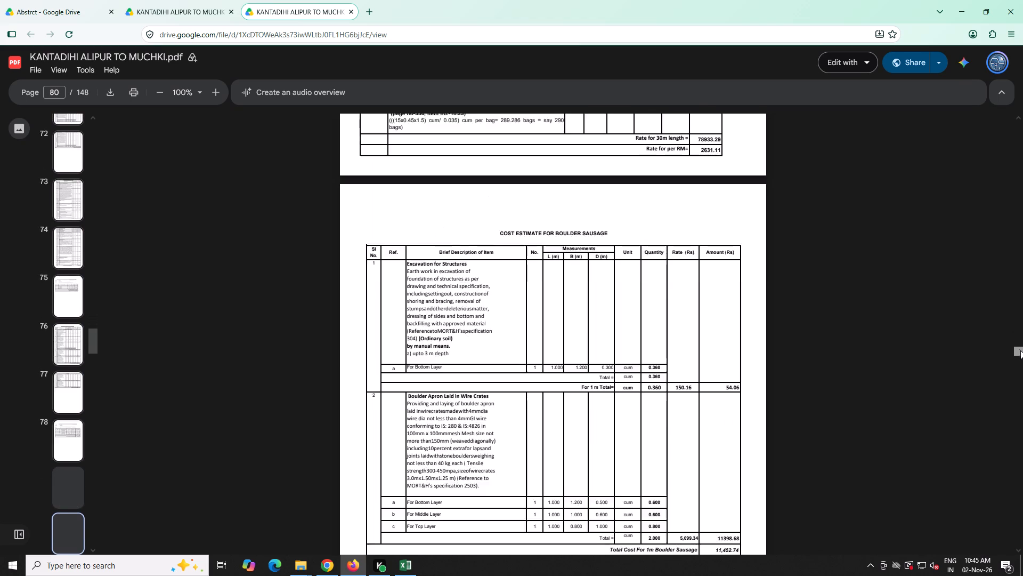
{"action": "left_click_drag", "start_coordinate": [1020, 350], "coordinate": [1012, 375]}
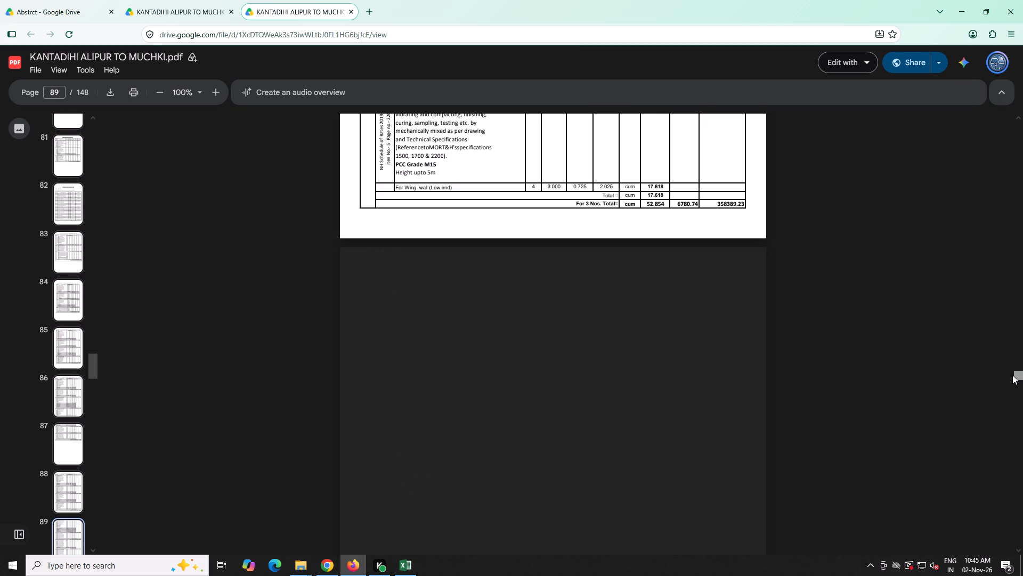
{"action": "left_click_drag", "start_coordinate": [1012, 375], "coordinate": [1022, 460]}
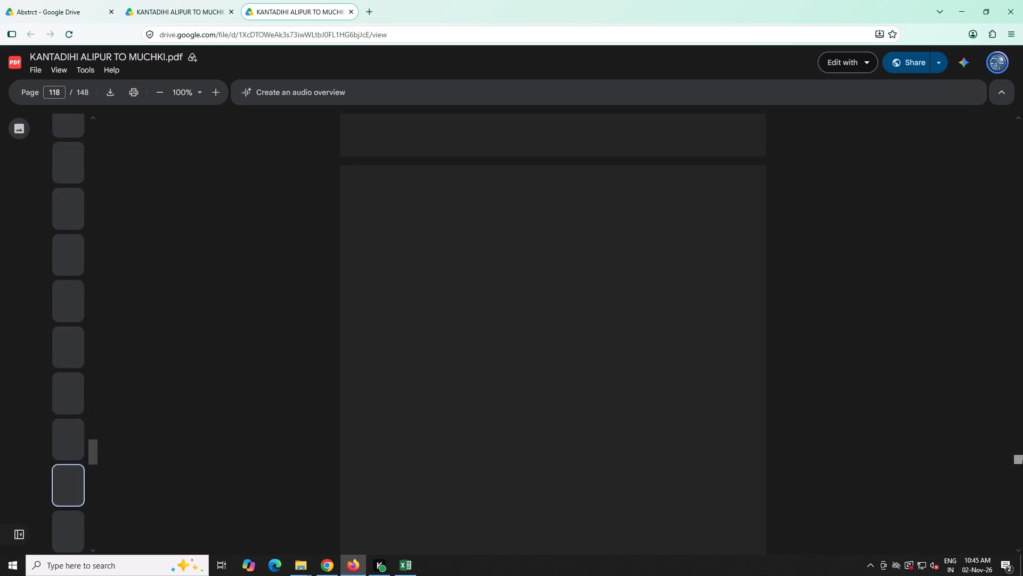
{"action": "left_click_drag", "start_coordinate": [1022, 460], "coordinate": [1020, 478]}
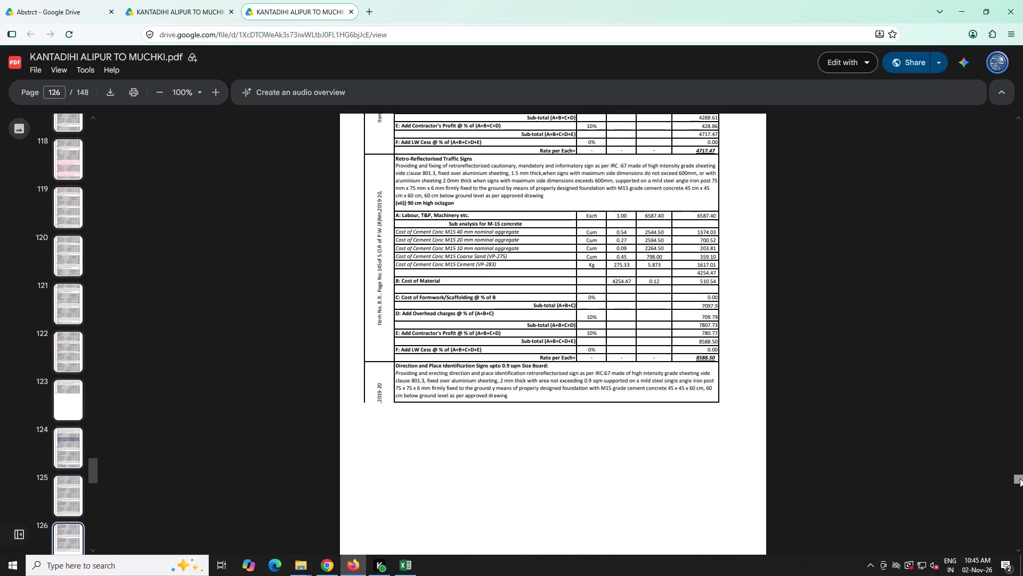
{"action": "left_click_drag", "start_coordinate": [1020, 478], "coordinate": [1016, 510]}
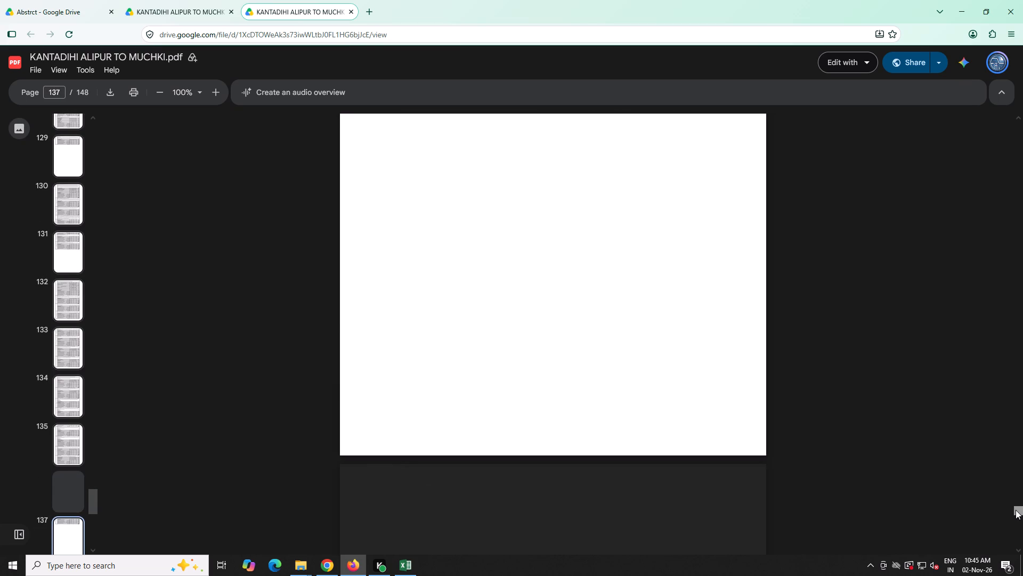
{"action": "left_click_drag", "start_coordinate": [1016, 510], "coordinate": [1008, 546]}
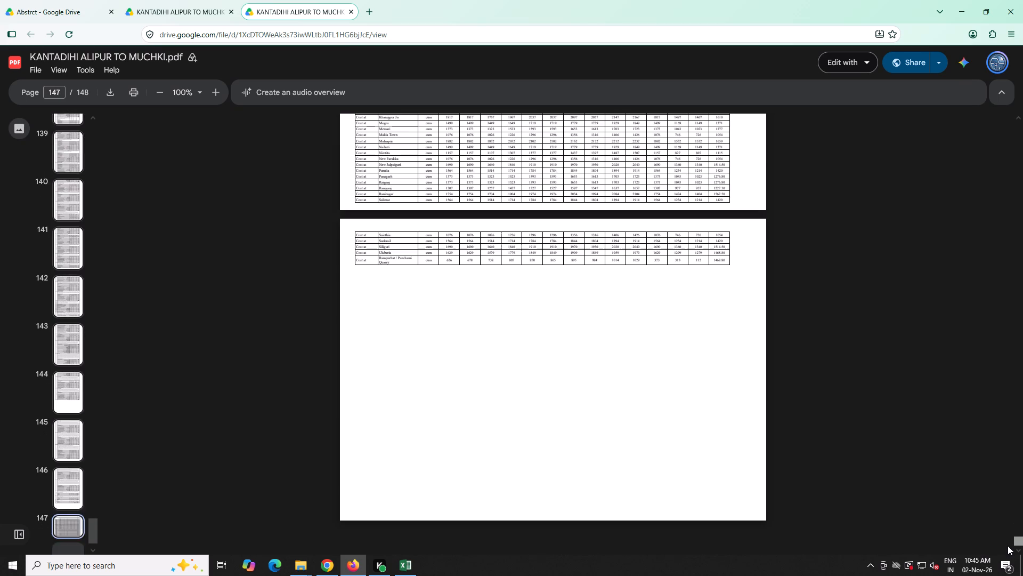
{"action": "left_click_drag", "start_coordinate": [1008, 546], "coordinate": [1008, 550]}
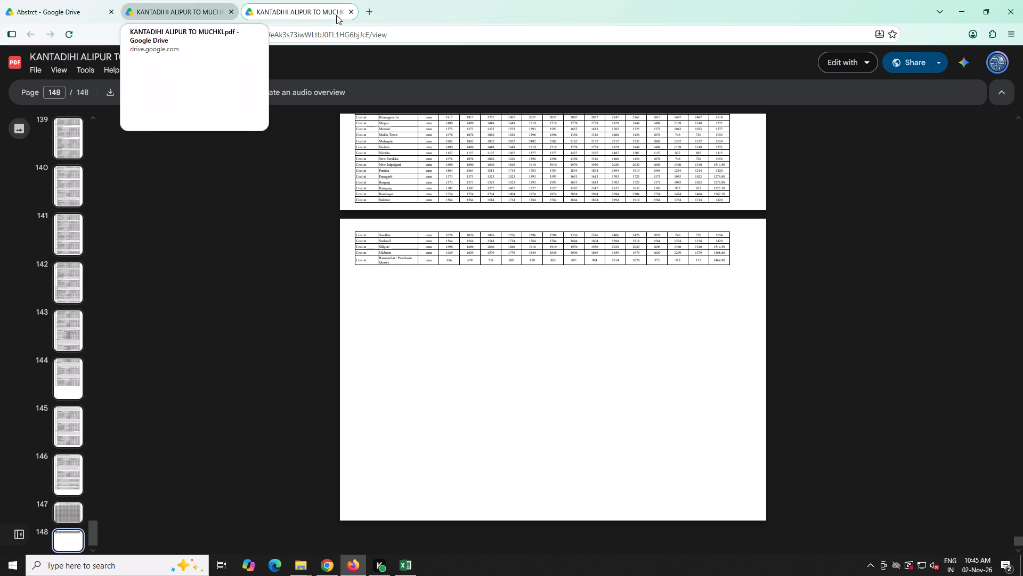
Close both open KANTADIHI ALIPUR TO MUCHKI PDF tabs.
{"action": "left_click", "coordinate": [350, 9]}
{"action": "left_click", "coordinate": [233, 10]}
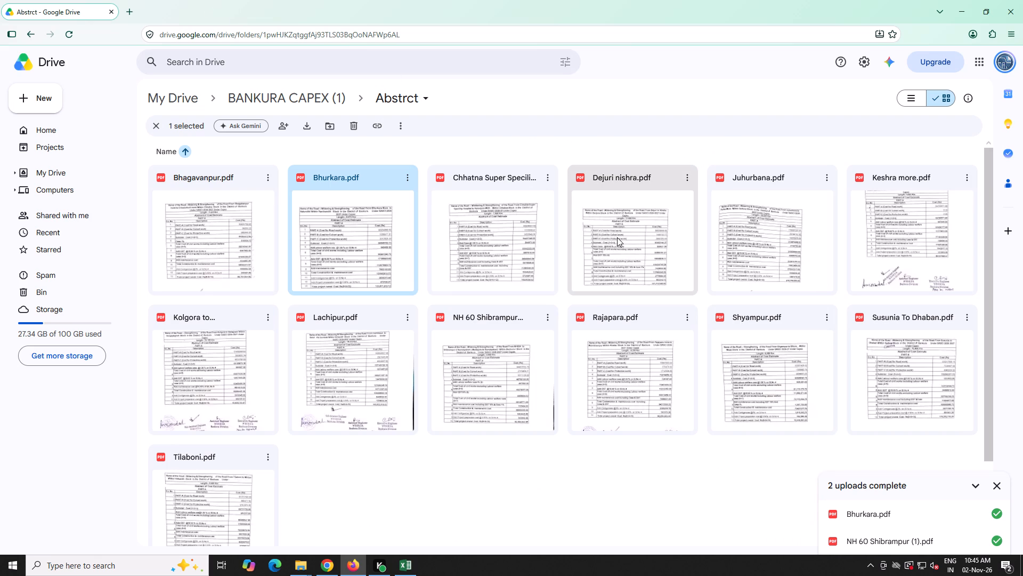
Return to the SASCI26-27 workbook in Excel and increase row 8's height so both Kantadighi Alipur to Maukchi links fit.
{"action": "left_click", "coordinate": [953, 7]}
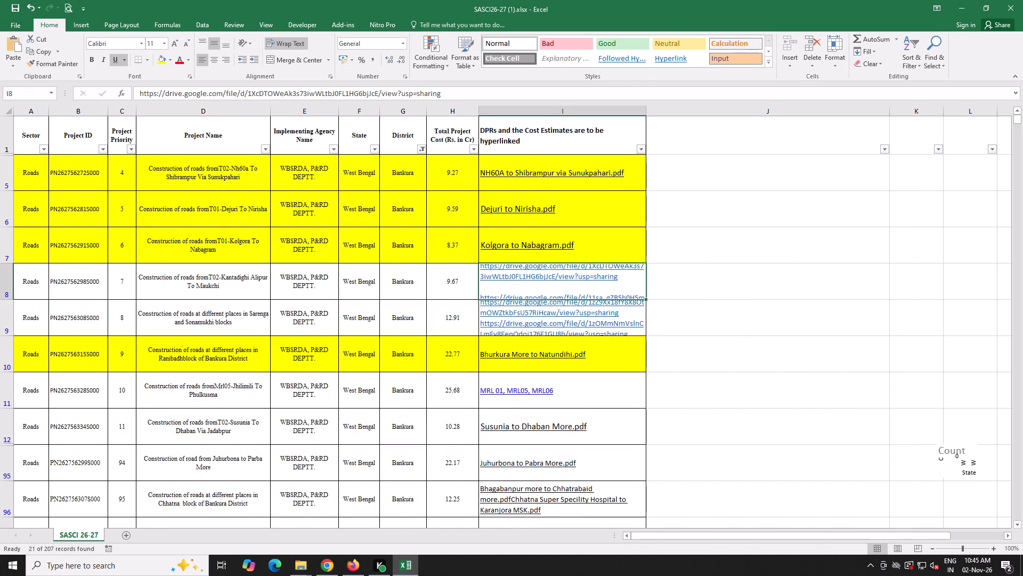
{"action": "scroll", "coordinate": [720, 305], "scroll_direction": "down", "scroll_amount": 1}
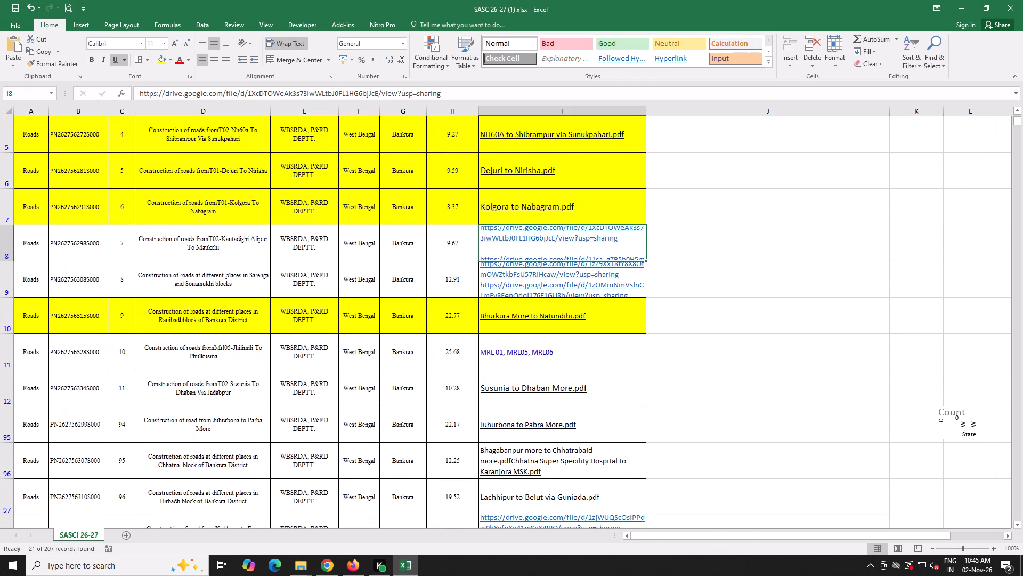
{"action": "scroll", "coordinate": [720, 304], "scroll_direction": "down", "scroll_amount": 1}
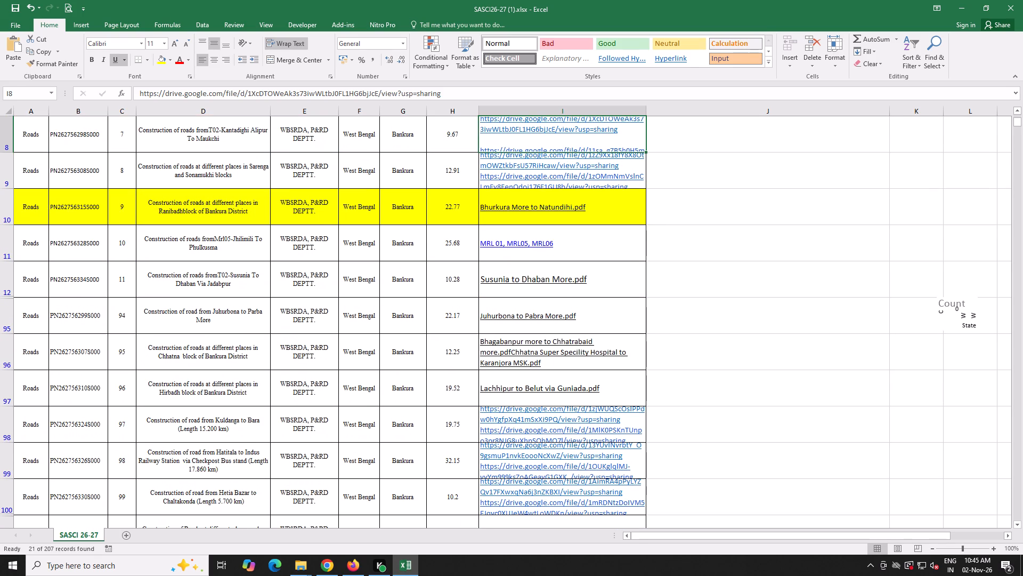
{"action": "left_click_drag", "start_coordinate": [9, 151], "coordinate": [10, 167]}
{"action": "left_click_drag", "start_coordinate": [10, 167], "coordinate": [12, 175]}
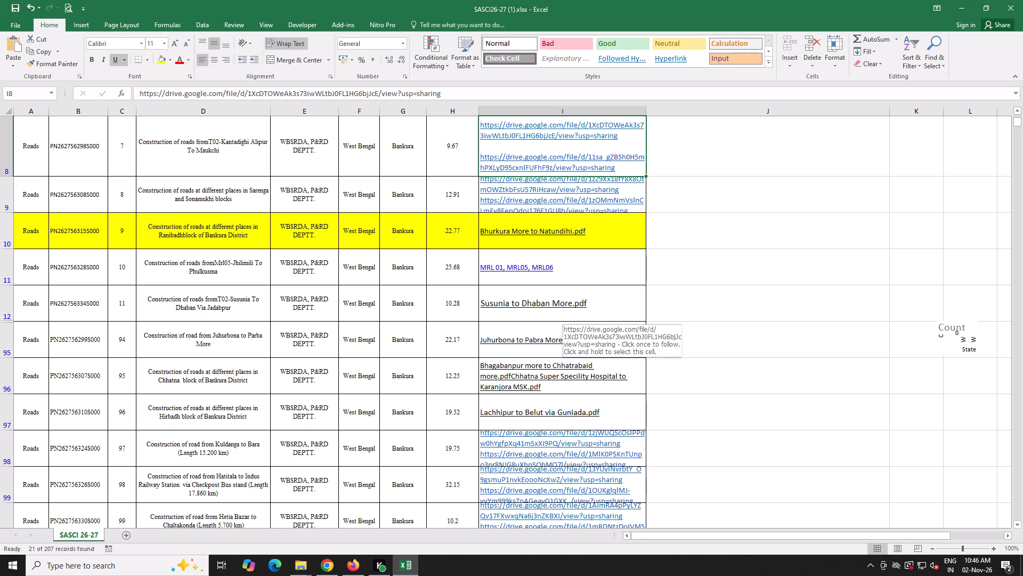
Highlight the Susunia to Dhaban via Jadabpur row (row 12) in yellow, from the Sector cell through the hyperlink cell.
{"action": "left_click_drag", "start_coordinate": [34, 294], "coordinate": [591, 318]}
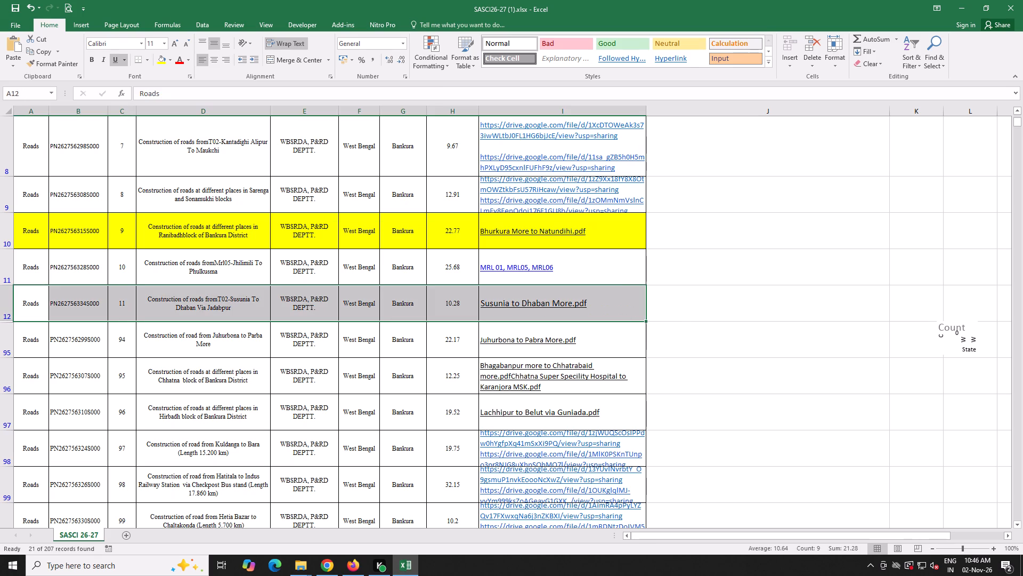
{"action": "left_click", "coordinate": [161, 61]}
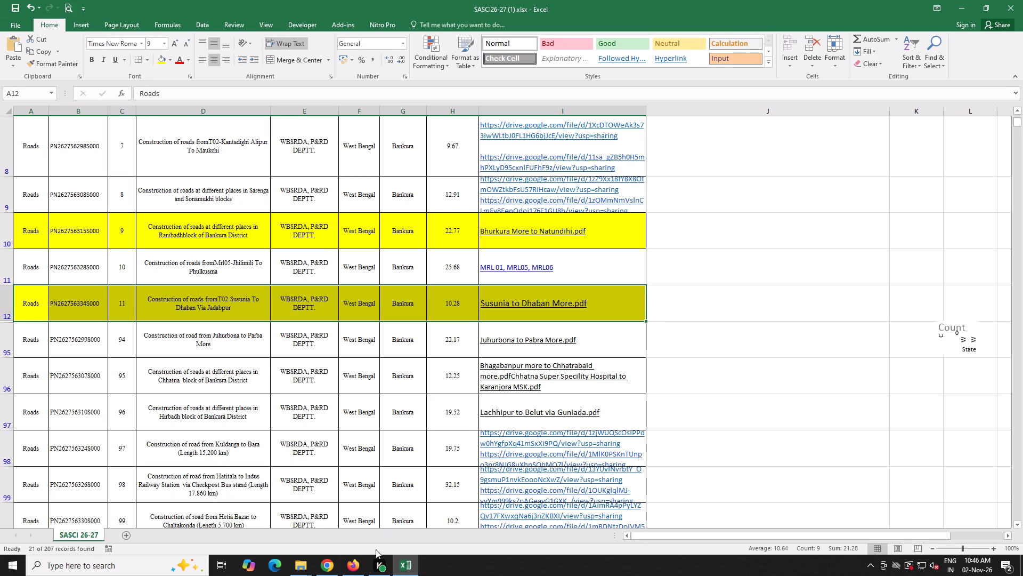
In the Drive Abstrct folder in Firefox, share Susunia To Dhaban.pdf with anyone with the link as Viewer and copy its link.
{"action": "left_click", "coordinate": [351, 564]}
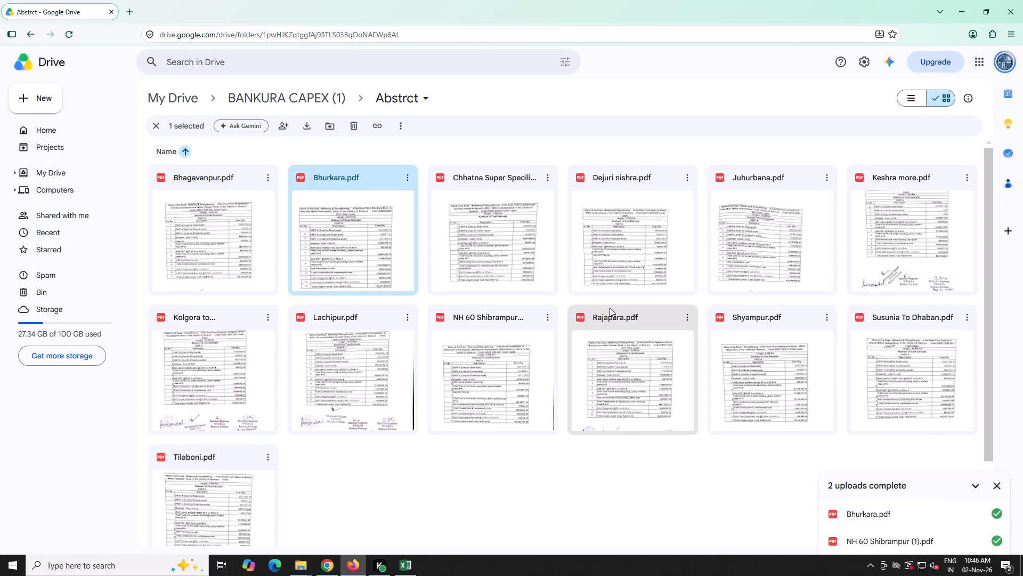
{"action": "left_click", "coordinate": [967, 315]}
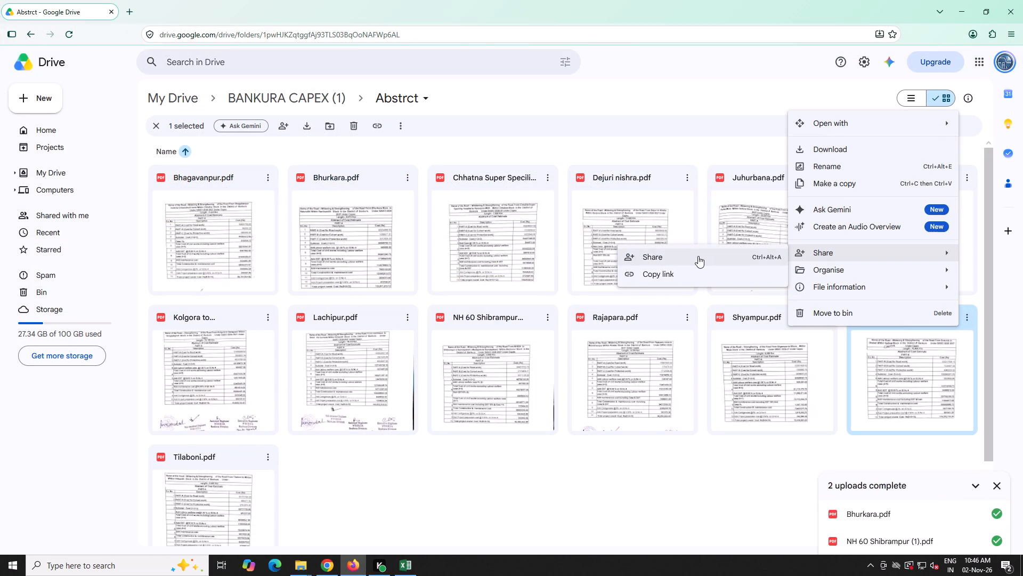
{"action": "left_click", "coordinate": [698, 256]}
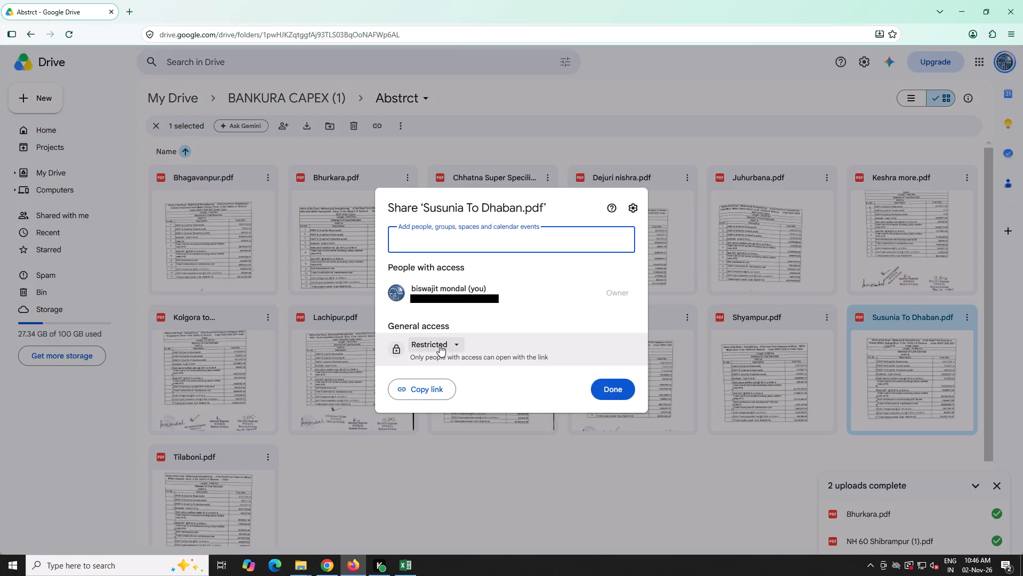
{"action": "left_click", "coordinate": [440, 345]}
{"action": "left_click", "coordinate": [454, 395]}
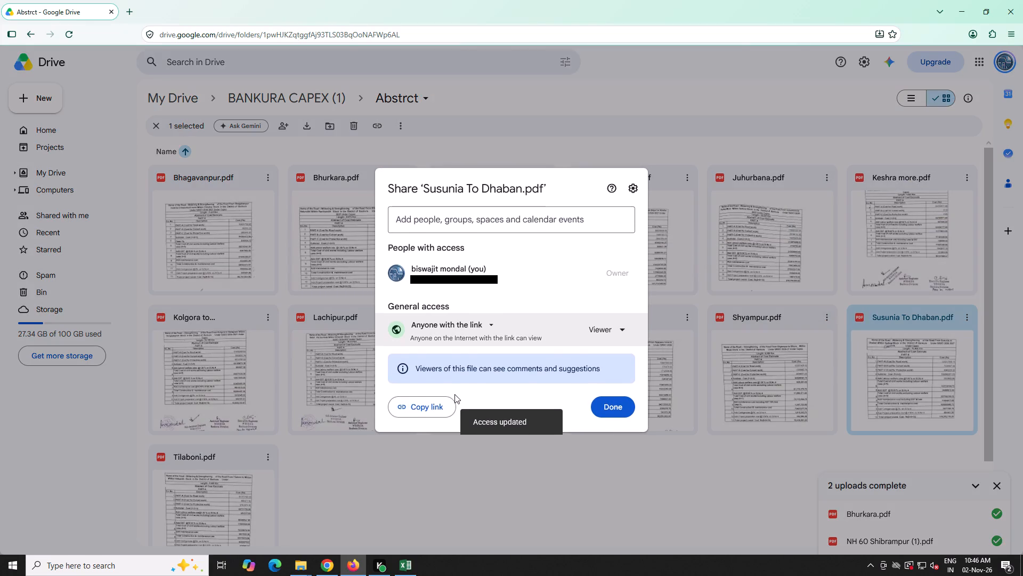
{"action": "left_click", "coordinate": [433, 404]}
{"action": "left_click", "coordinate": [624, 405]}
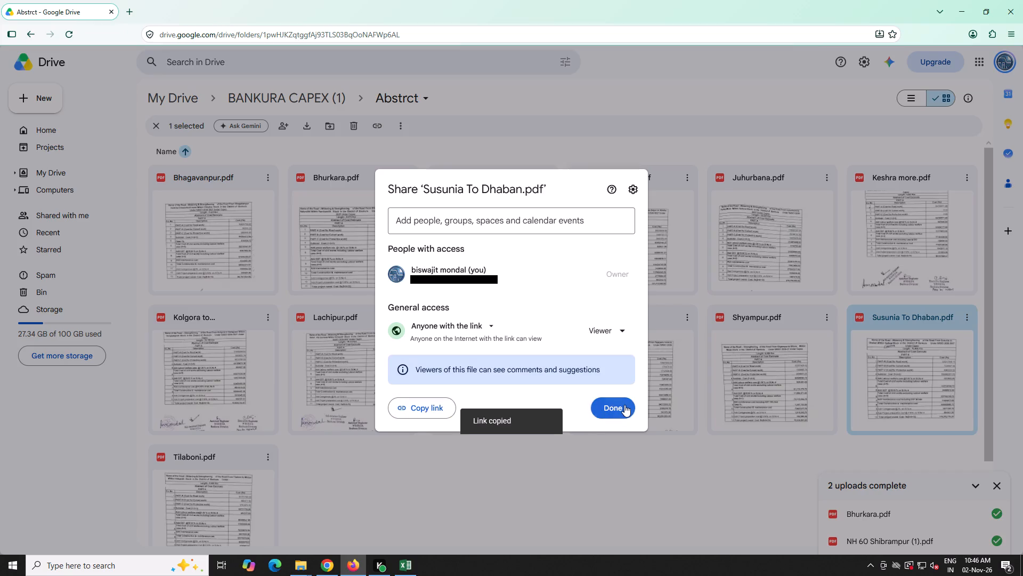
In the SASCI26-27 Google Sheet in Chrome, add the copied link after Susunia to Dhaban More.pdf in cell I12 as a file chip.
{"action": "left_click", "coordinate": [397, 573]}
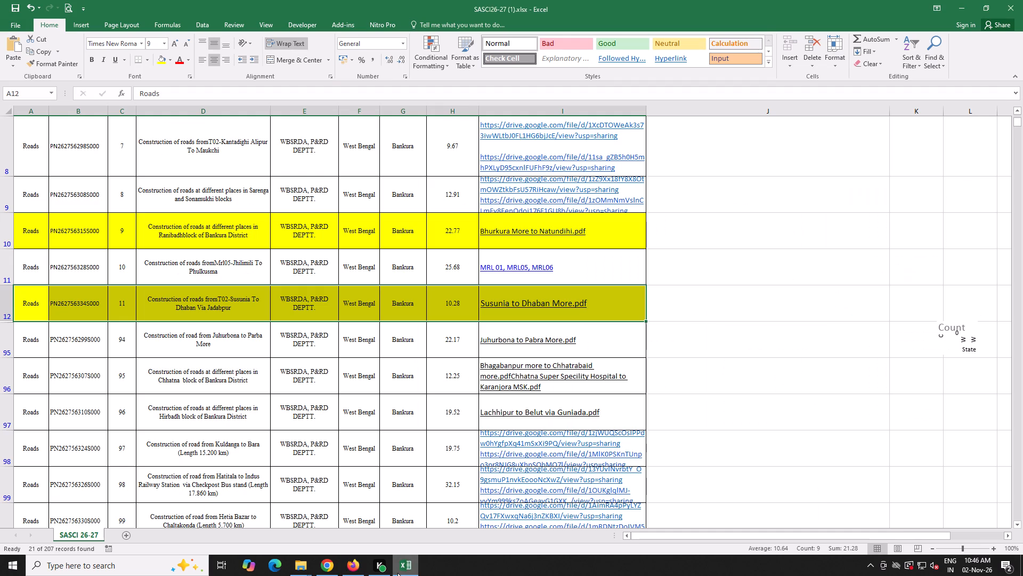
{"action": "left_click", "coordinate": [333, 573]}
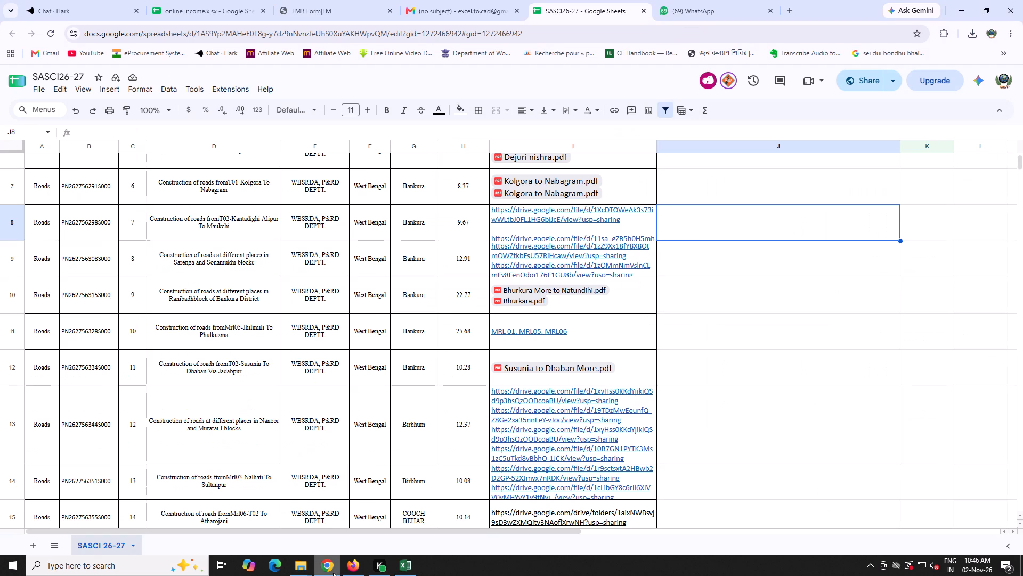
{"action": "double_click", "coordinate": [635, 369]}
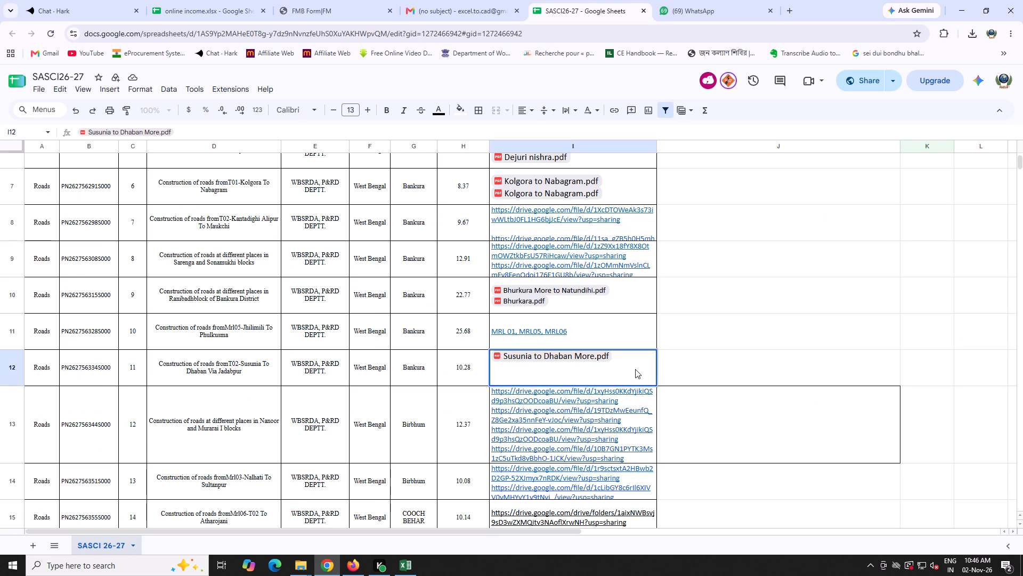
{"action": "key", "text": "ctrl+v"}
{"action": "left_click", "coordinate": [653, 340]}
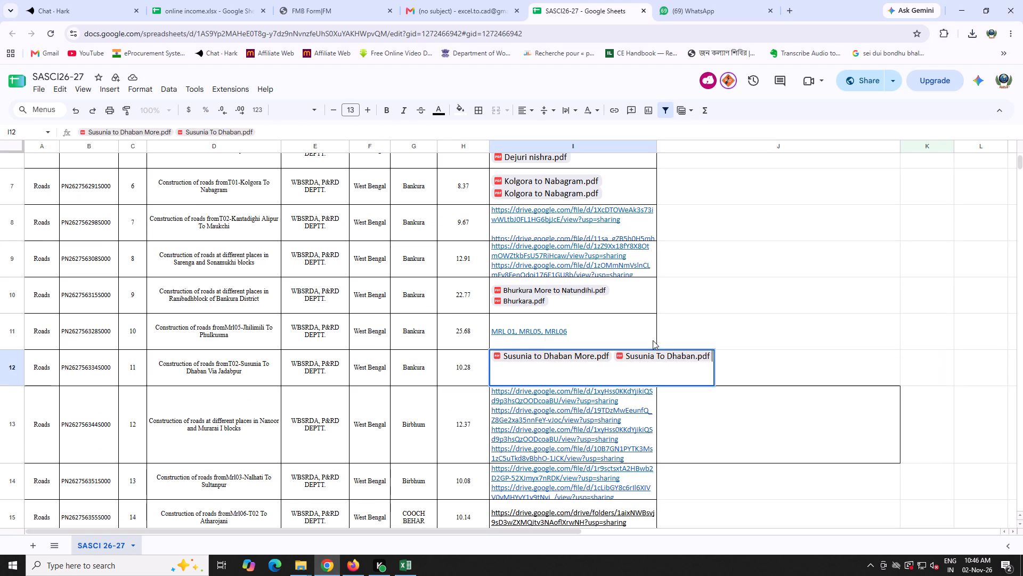
{"action": "left_click", "coordinate": [711, 308]}
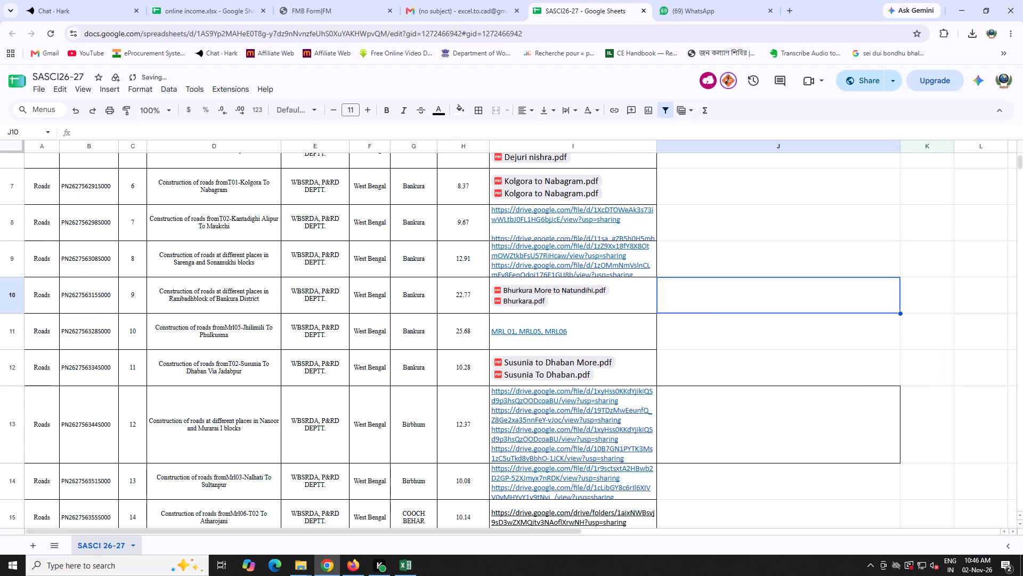
Switch to the Excel workbook and review the filtered Bankura rows to find the next road needing an abstract link.
{"action": "left_click", "coordinate": [410, 572]}
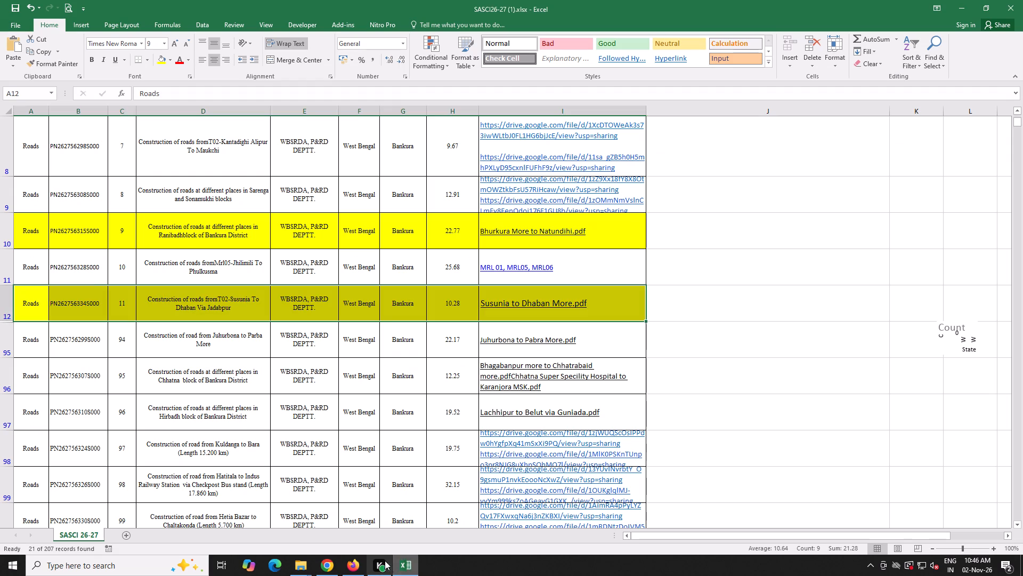
{"action": "scroll", "coordinate": [214, 374], "scroll_direction": "down", "scroll_amount": 2}
{"action": "scroll", "coordinate": [209, 363], "scroll_direction": "up", "scroll_amount": 1}
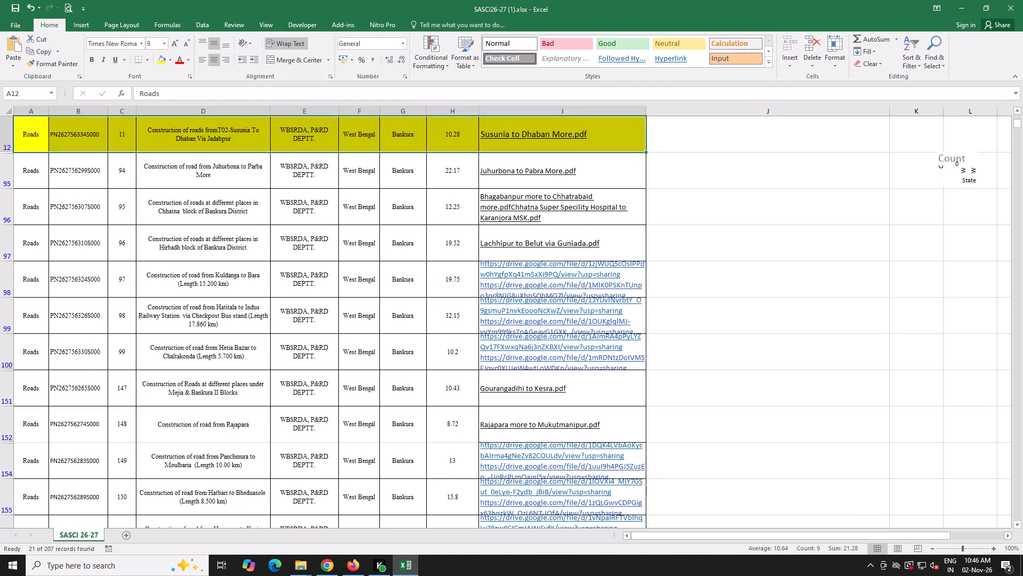
{"action": "scroll", "coordinate": [209, 363], "scroll_direction": "up", "scroll_amount": 2}
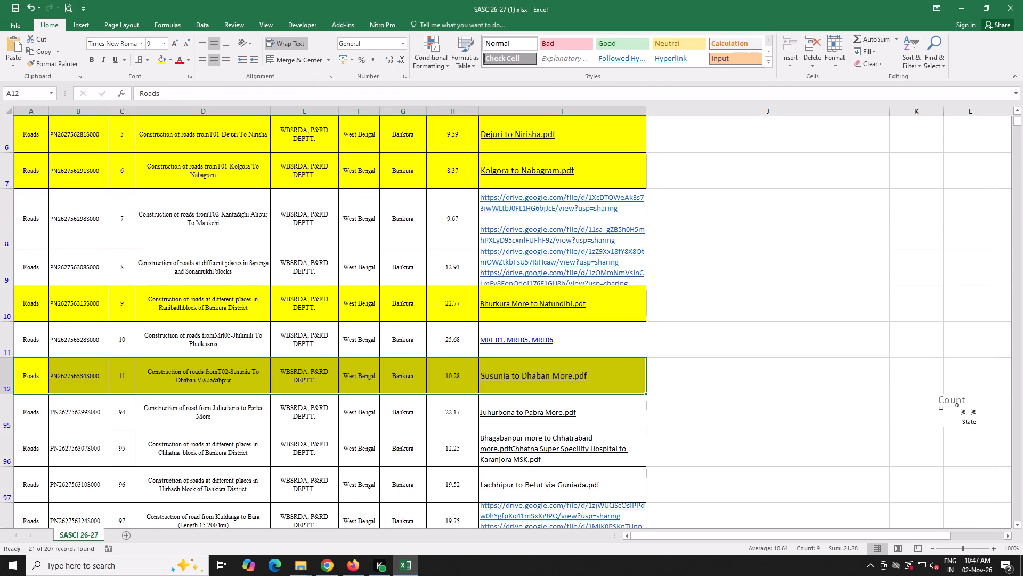
{"action": "left_click", "coordinate": [19, 413]}
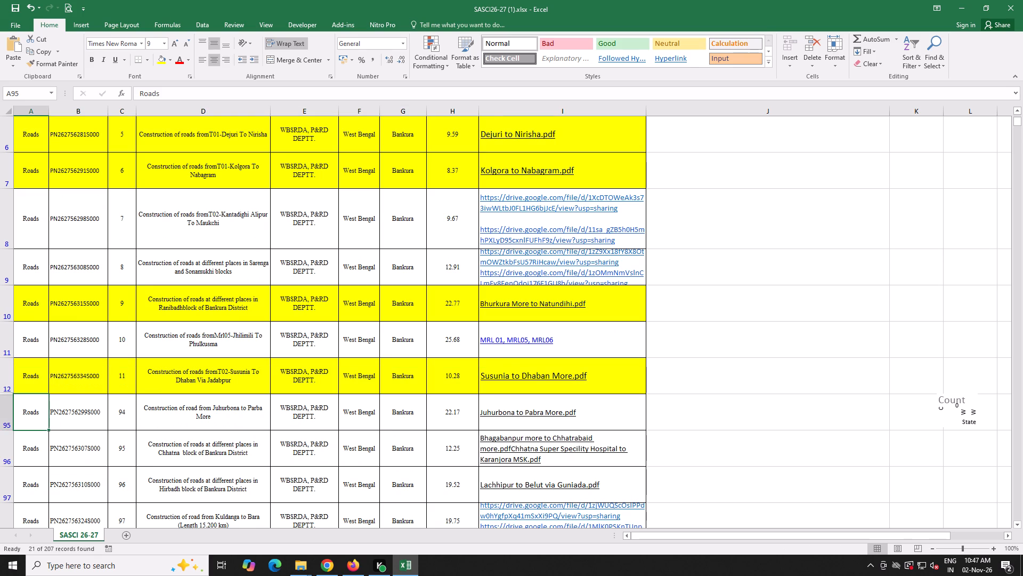
{"action": "scroll", "coordinate": [28, 403], "scroll_direction": "up", "scroll_amount": 2}
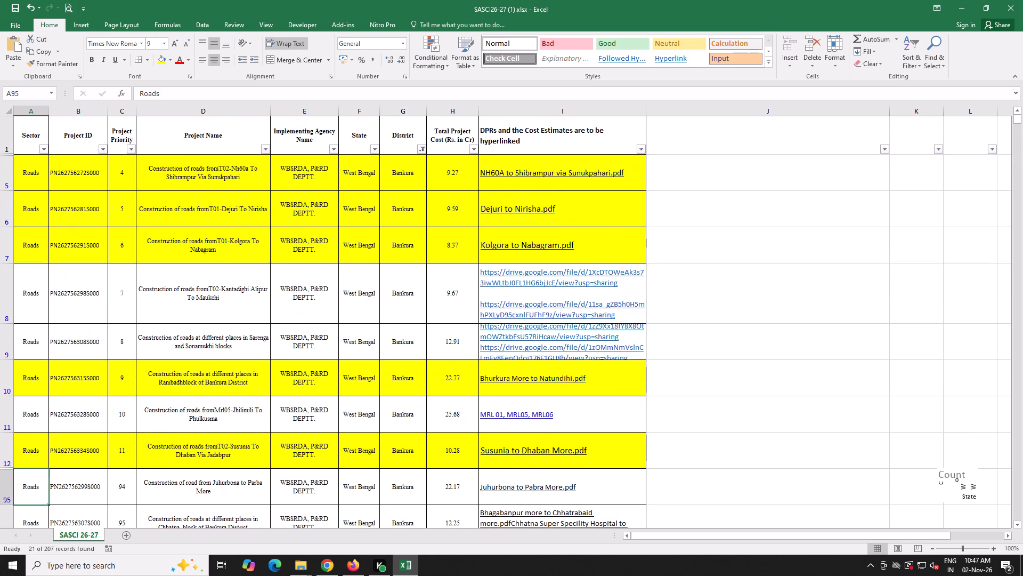
{"action": "scroll", "coordinate": [28, 403], "scroll_direction": "up", "scroll_amount": 3}
{"action": "scroll", "coordinate": [29, 403], "scroll_direction": "down", "scroll_amount": 2}
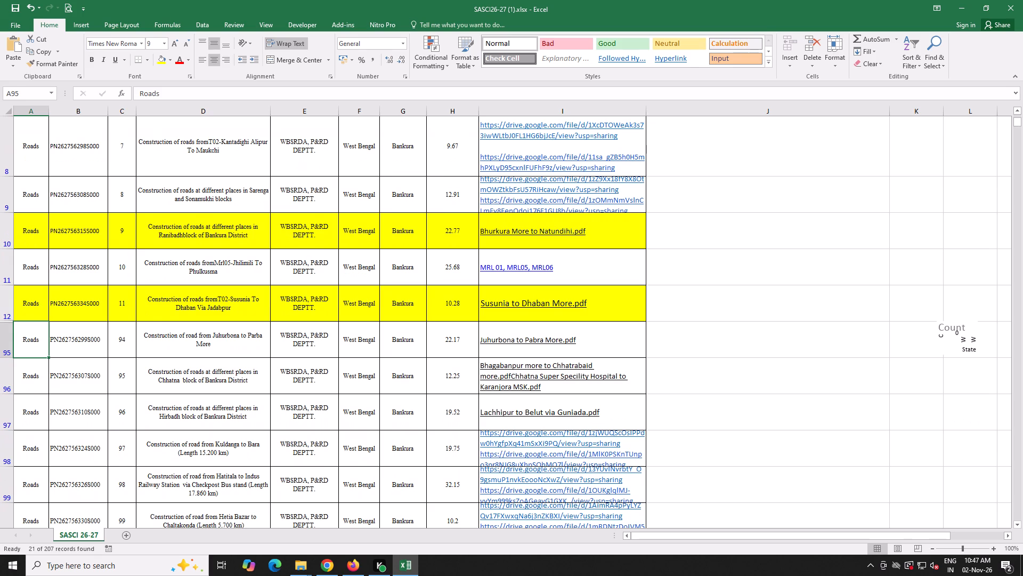
In the Drive Abstrct folder in Firefox, share Juhurbana.pdf with anyone with the link as Viewer and copy its link.
{"action": "left_click", "coordinate": [356, 562]}
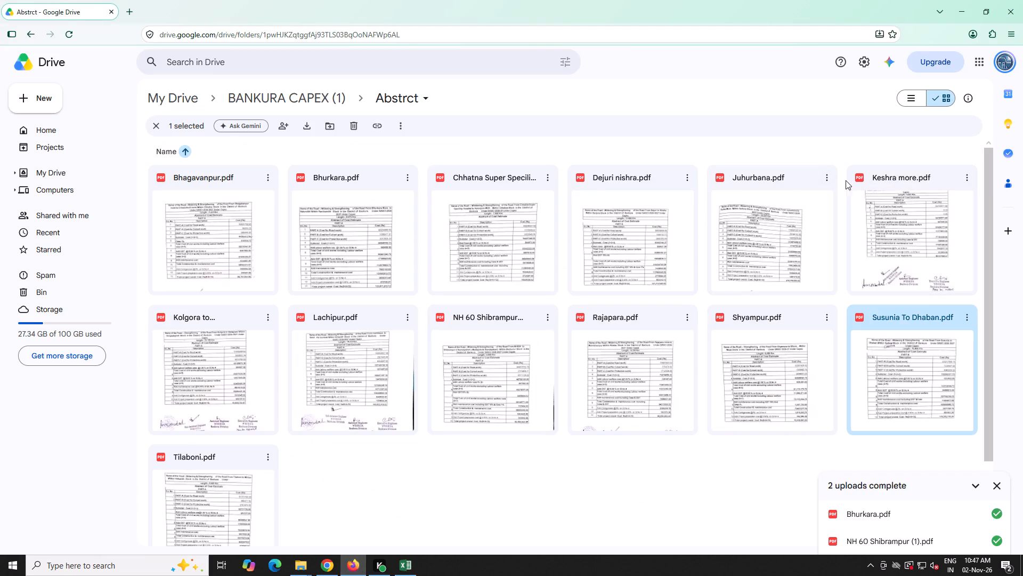
{"action": "left_click", "coordinate": [830, 176]}
{"action": "left_click", "coordinate": [858, 326]}
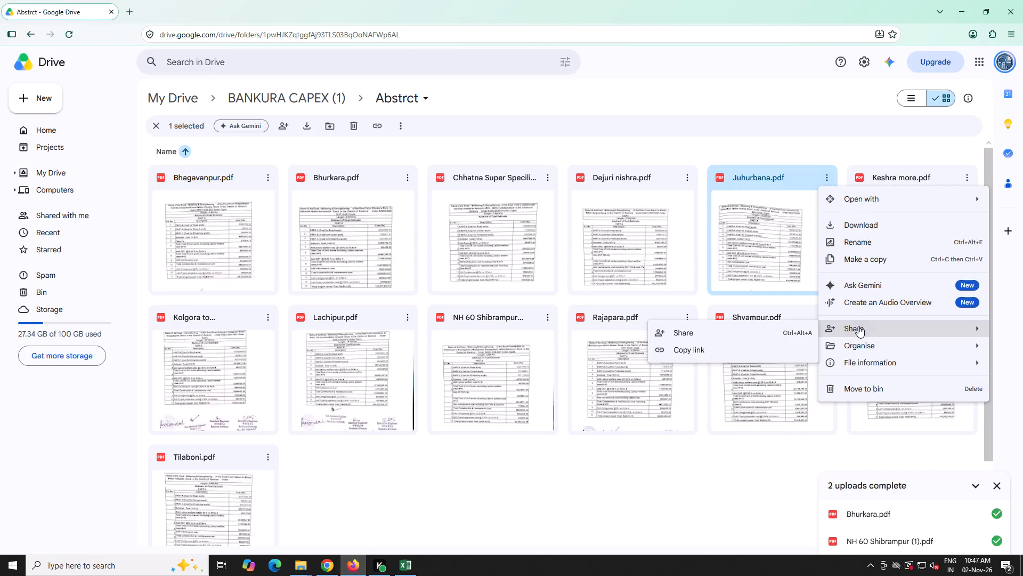
{"action": "left_click", "coordinate": [728, 331]}
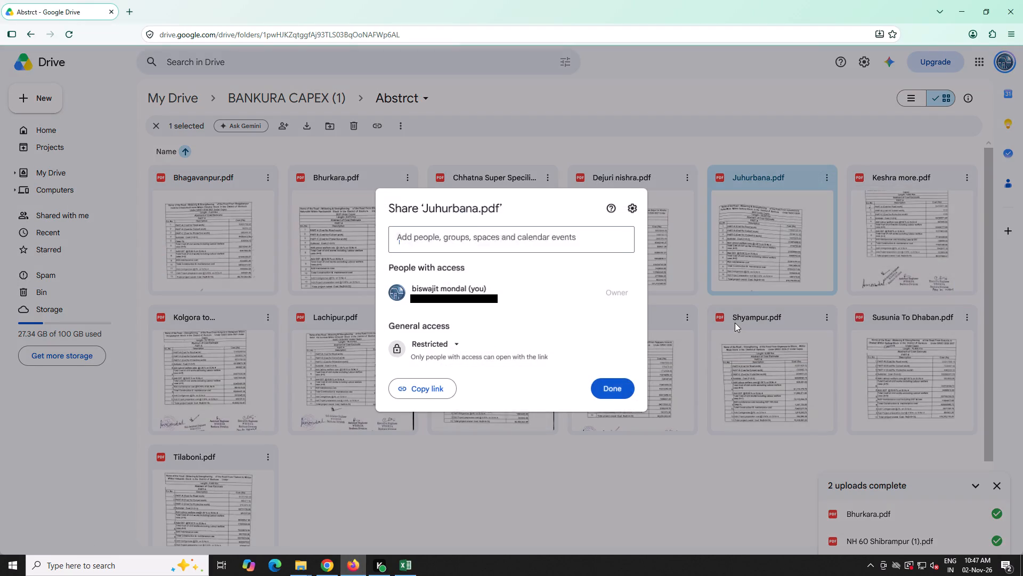
{"action": "left_click", "coordinate": [460, 348]}
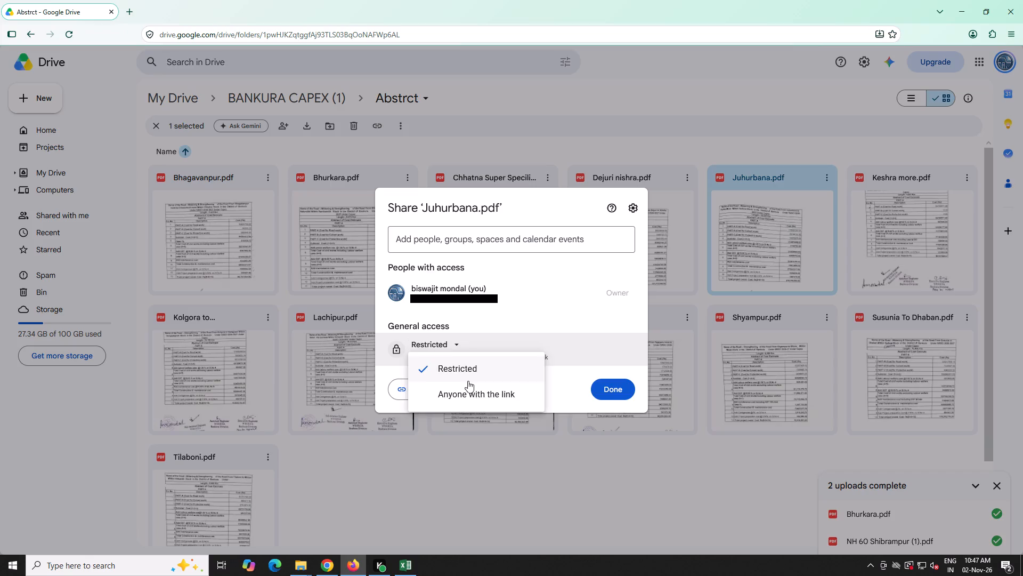
{"action": "left_click", "coordinate": [468, 387]}
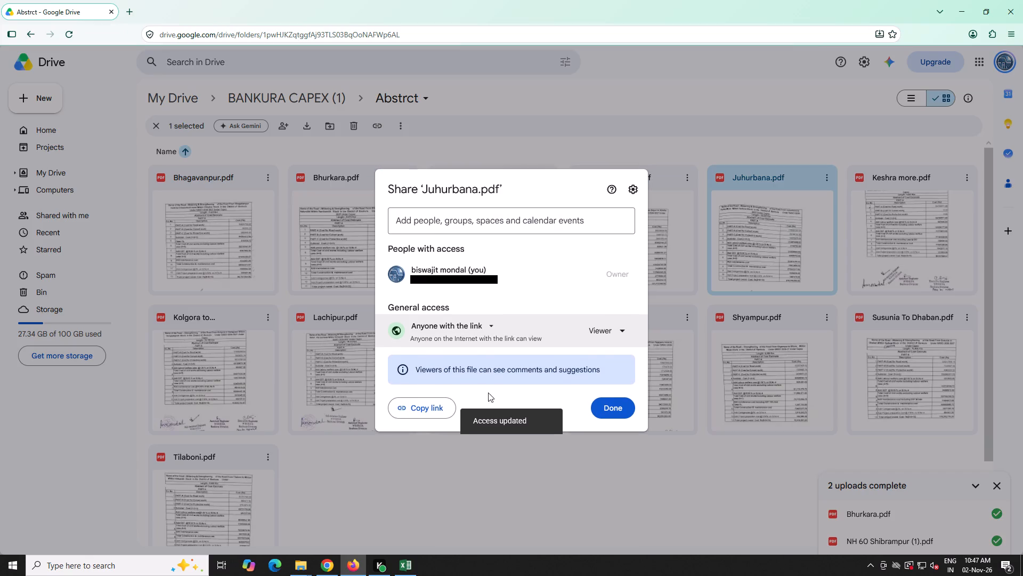
{"action": "left_click", "coordinate": [436, 408]}
{"action": "left_click", "coordinate": [622, 409]}
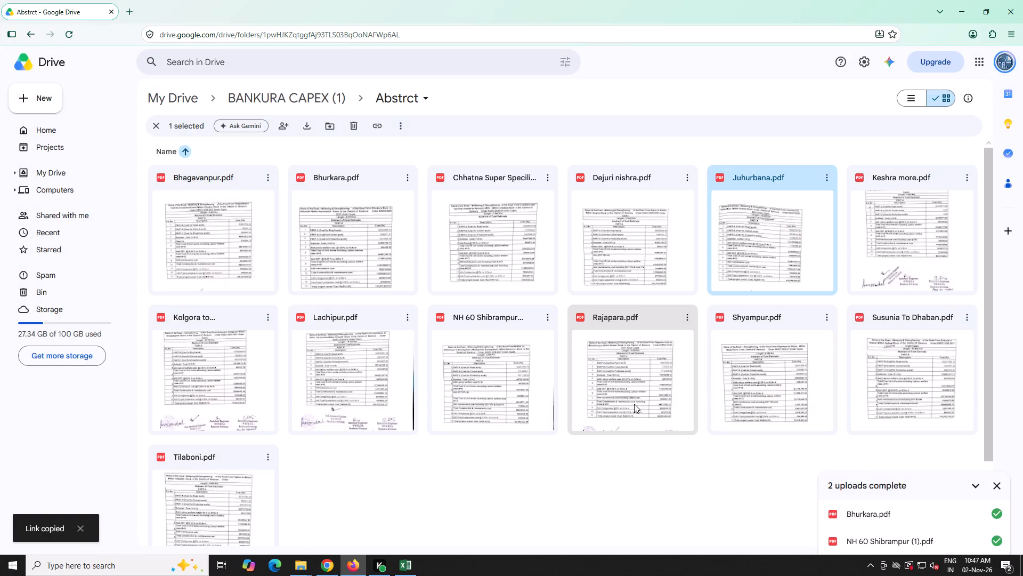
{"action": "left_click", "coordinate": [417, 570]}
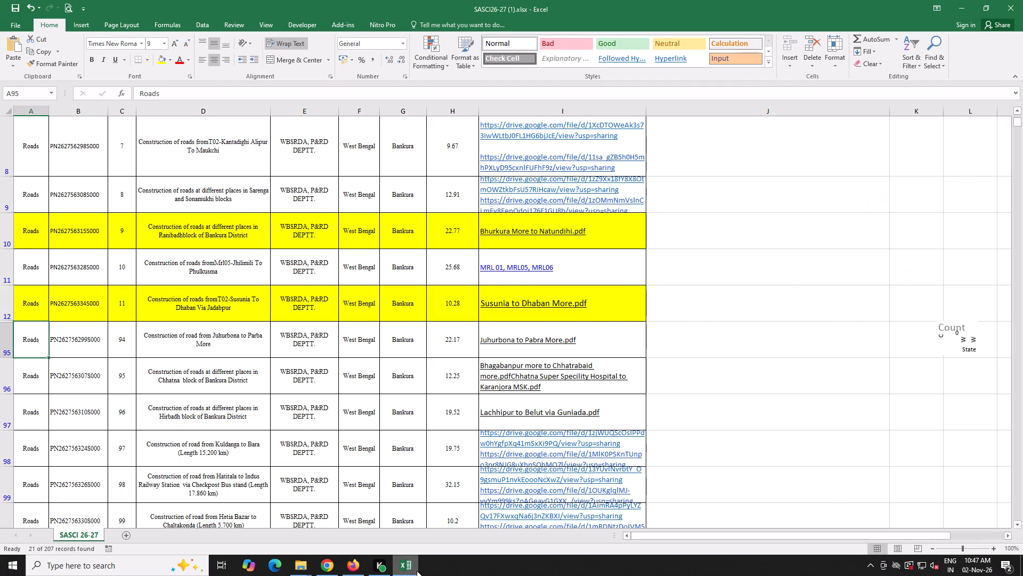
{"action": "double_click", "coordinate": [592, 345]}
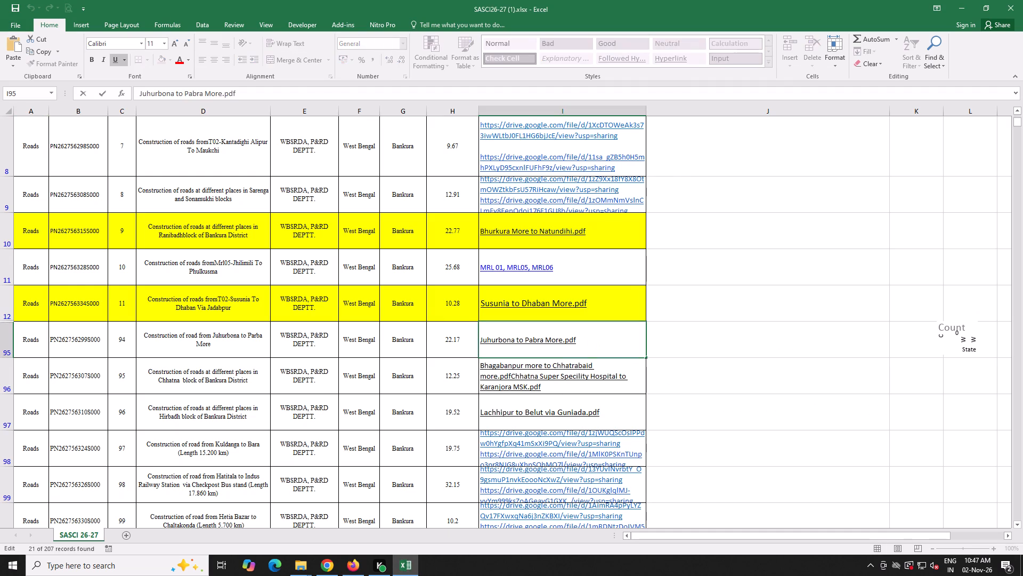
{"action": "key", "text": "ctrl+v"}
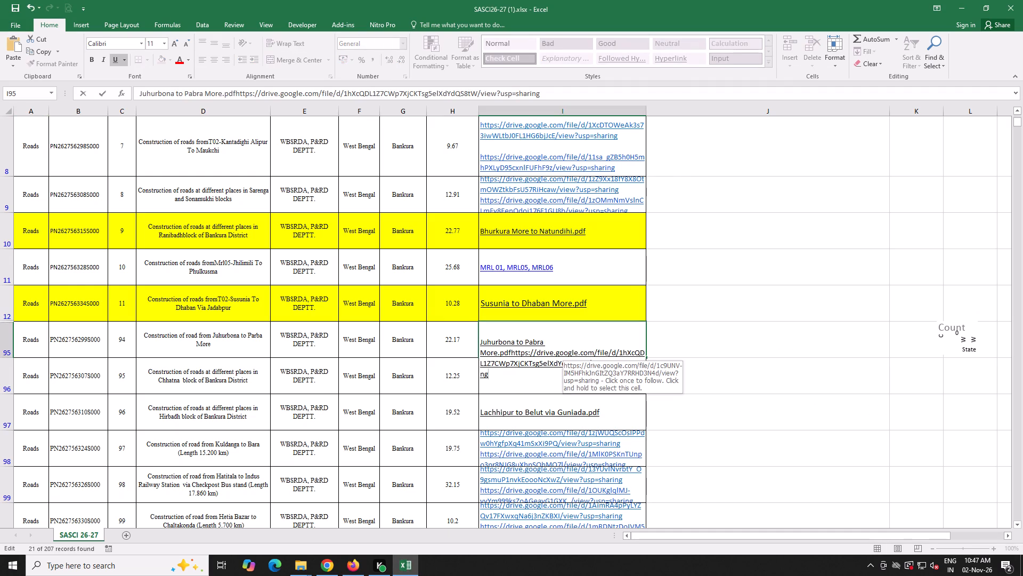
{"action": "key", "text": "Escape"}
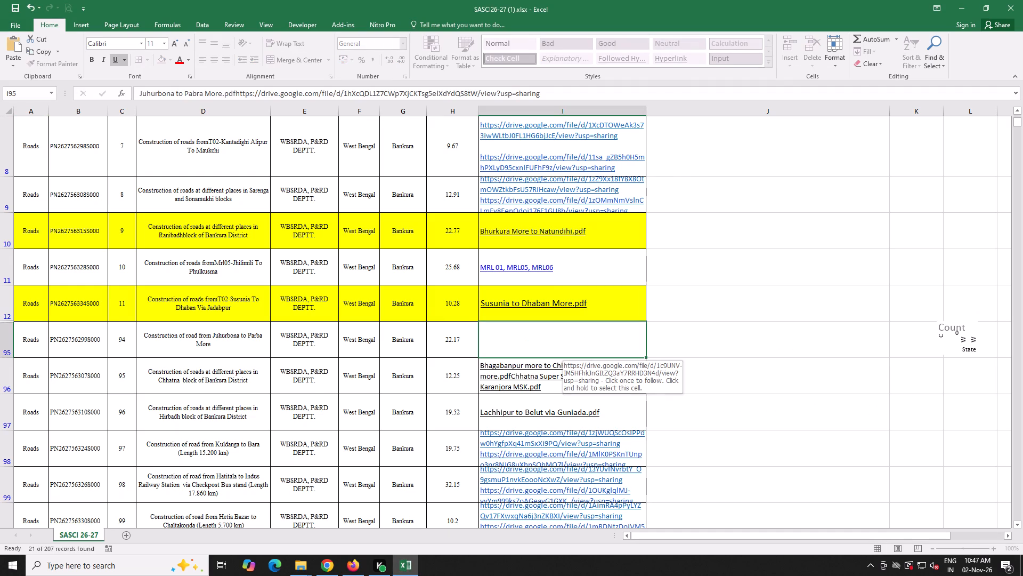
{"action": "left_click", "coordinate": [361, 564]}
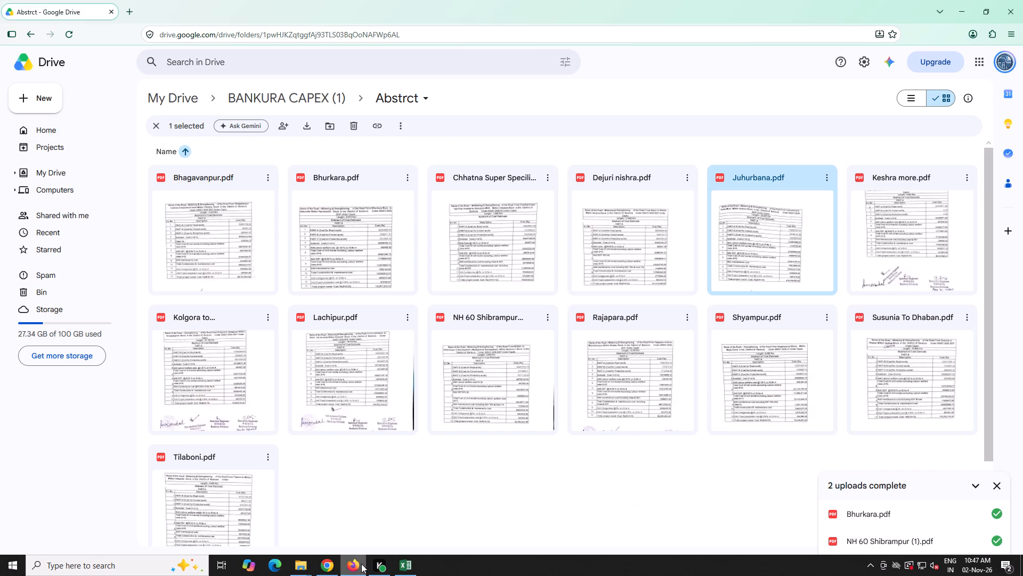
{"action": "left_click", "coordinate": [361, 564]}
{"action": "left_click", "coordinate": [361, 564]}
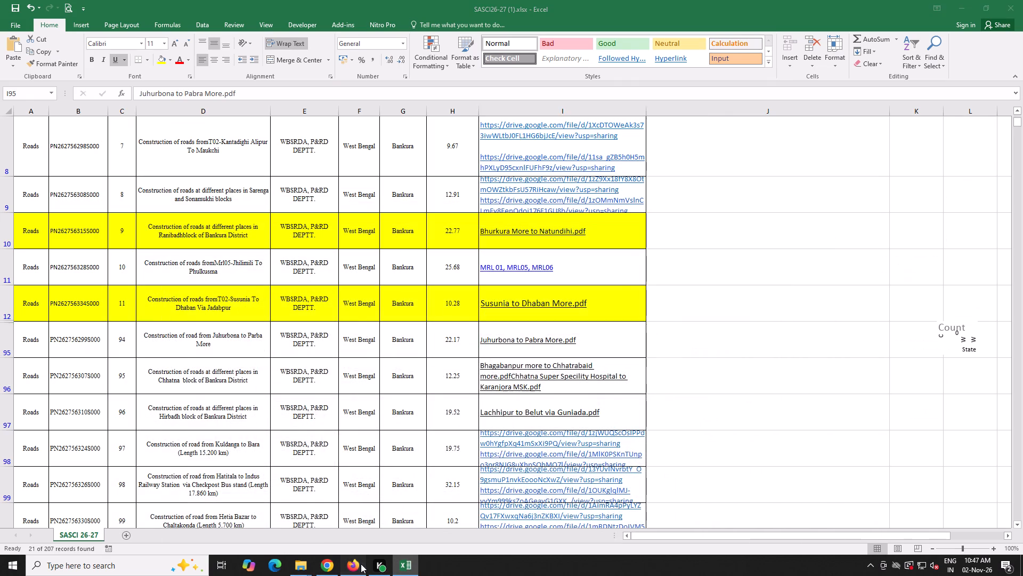
In the SASCI26-27 Google Sheet in Chrome, add the copied link after Juhurbona to Pabra More.pdf in cell I95 as a file chip.
{"action": "left_click", "coordinate": [324, 564]}
{"action": "scroll", "coordinate": [342, 463], "scroll_direction": "down", "scroll_amount": 1}
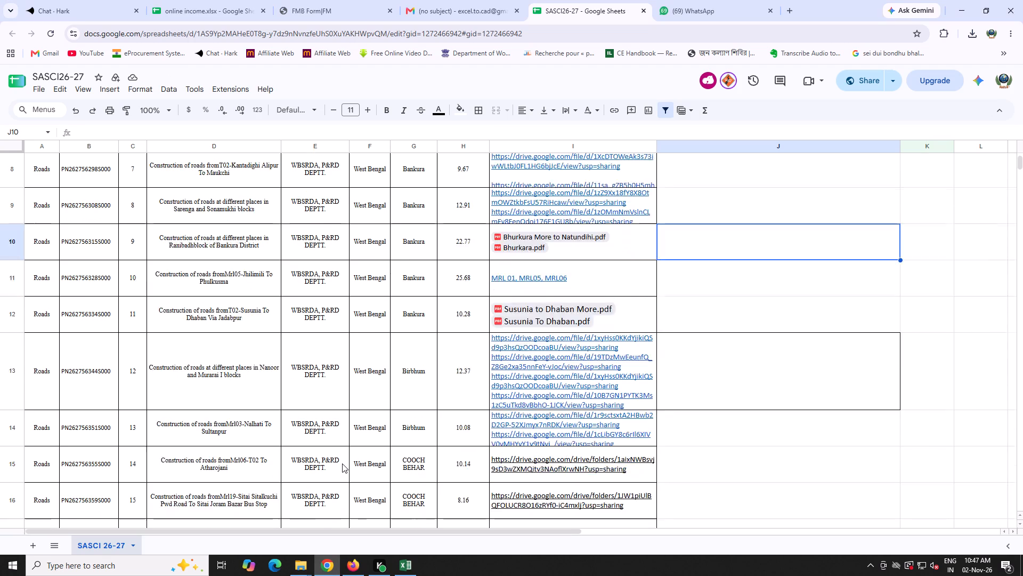
{"action": "scroll", "coordinate": [342, 463], "scroll_direction": "down", "scroll_amount": 12}
{"action": "scroll", "coordinate": [342, 463], "scroll_direction": "down", "scroll_amount": 10}
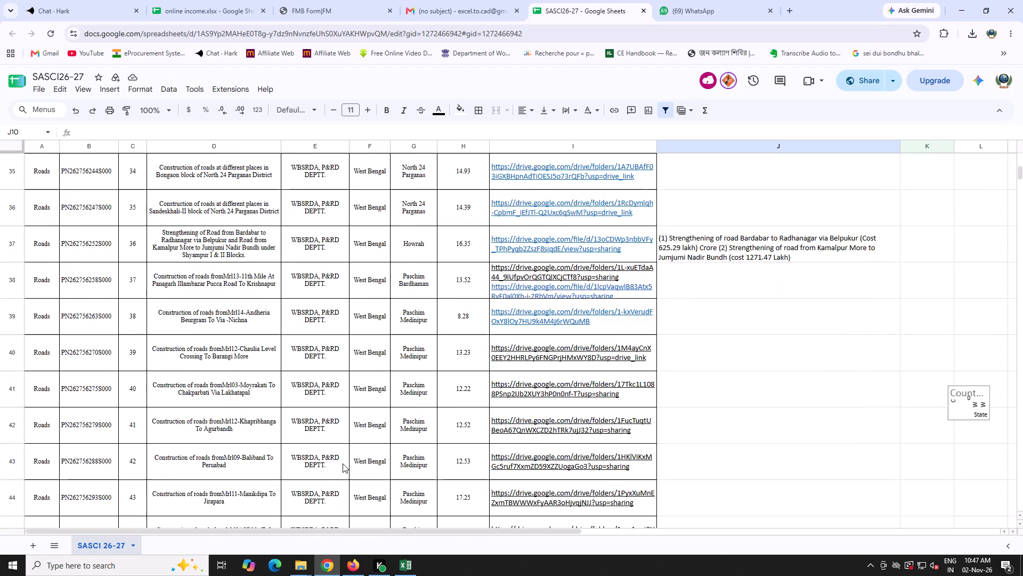
{"action": "scroll", "coordinate": [343, 463], "scroll_direction": "down", "scroll_amount": 20}
{"action": "scroll", "coordinate": [343, 463], "scroll_direction": "down", "scroll_amount": 11}
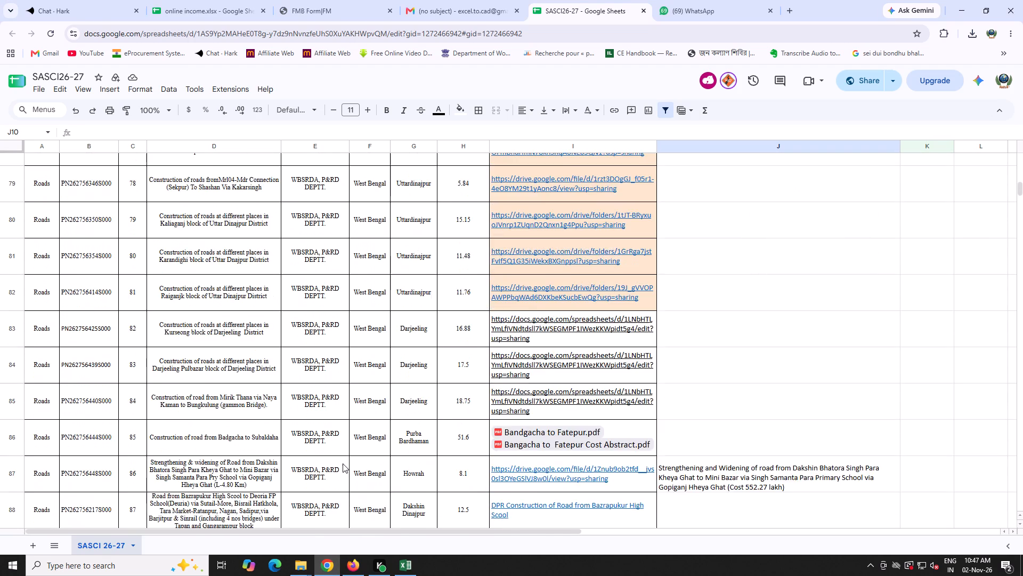
{"action": "scroll", "coordinate": [343, 463], "scroll_direction": "down", "scroll_amount": 6}
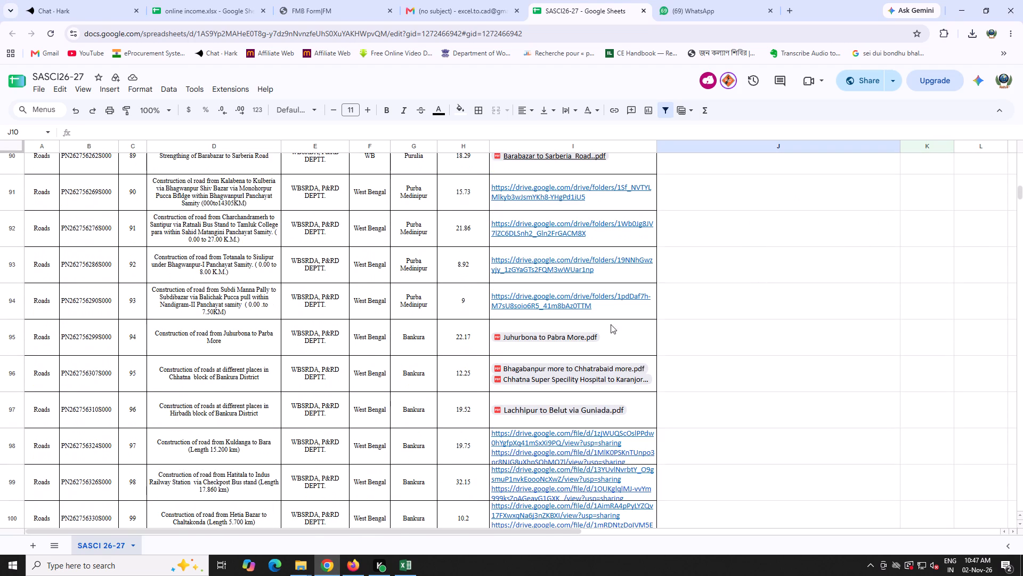
{"action": "double_click", "coordinate": [611, 334]}
{"action": "key", "text": "ctrl+v"}
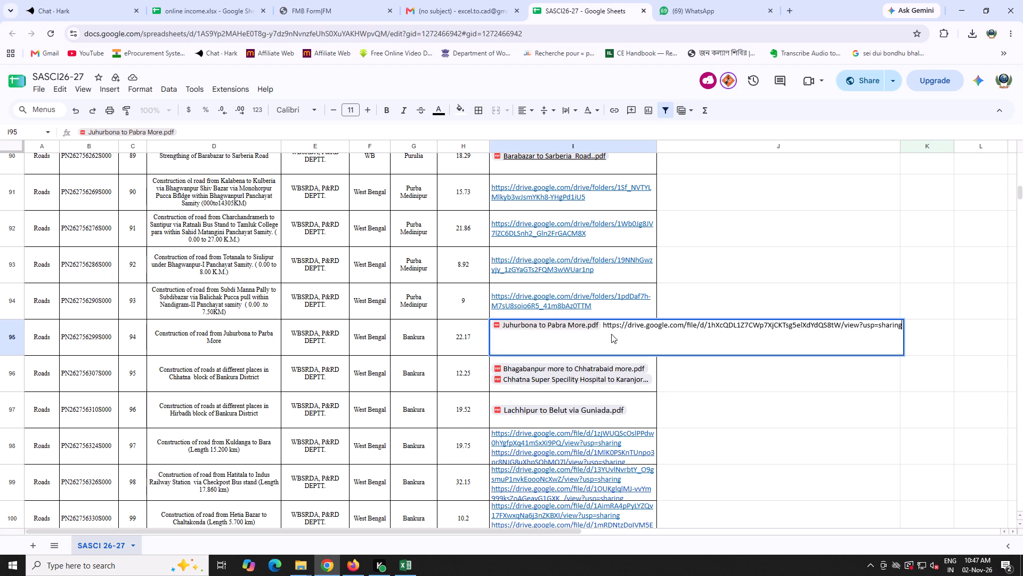
{"action": "left_click", "coordinate": [645, 302]}
{"action": "left_click", "coordinate": [766, 279]}
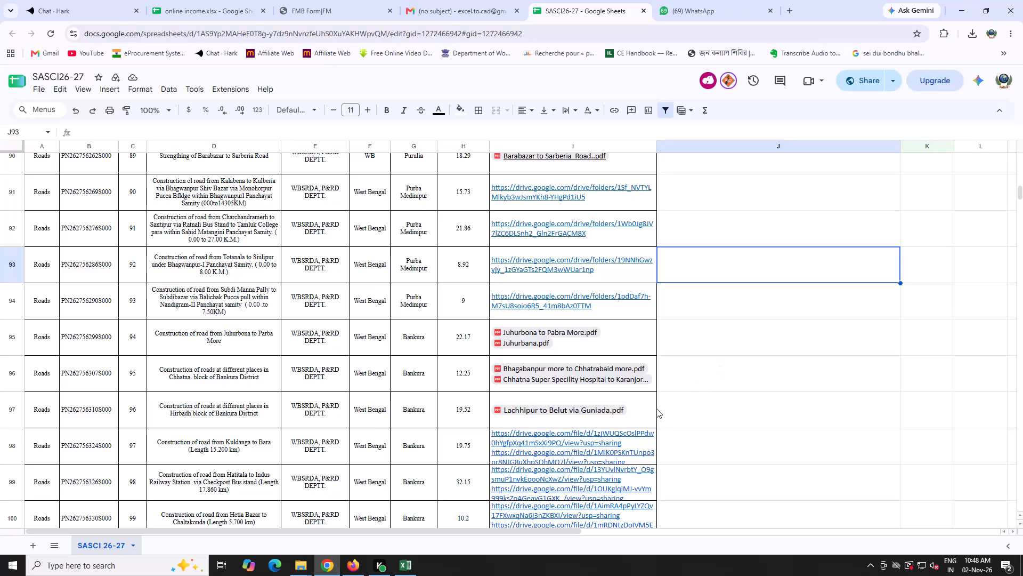
Switch to the Excel workbook and fill row 95, the Juhurbona to Parba More road, with yellow from column A to I.
{"action": "left_click", "coordinate": [329, 569]}
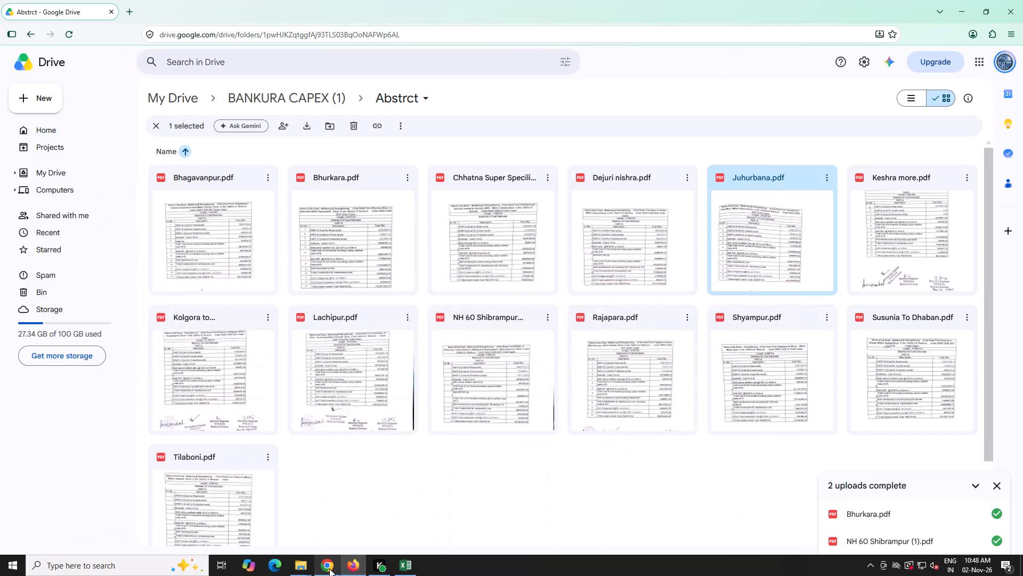
{"action": "left_click", "coordinate": [329, 569]}
{"action": "left_click", "coordinate": [406, 562]}
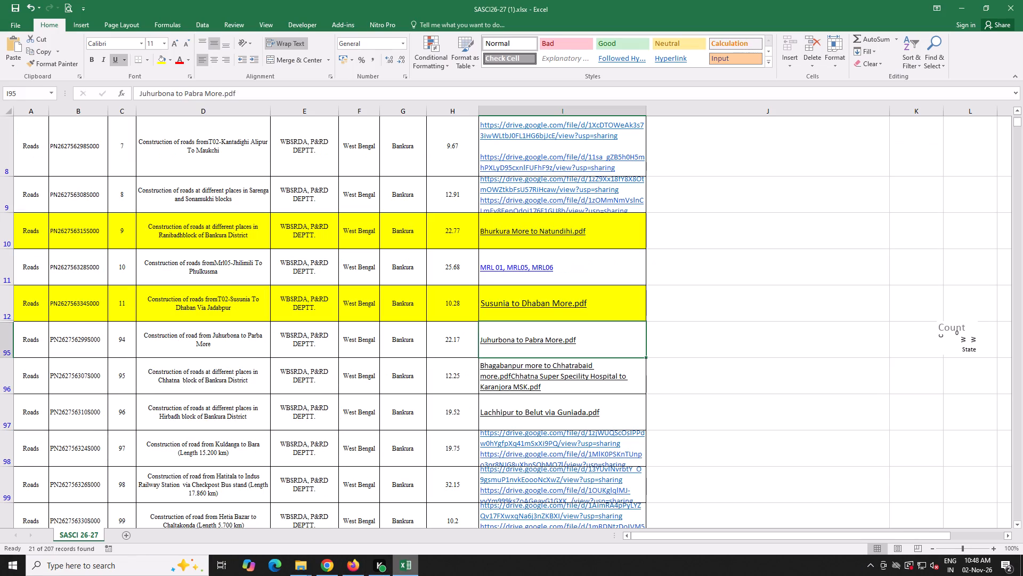
{"action": "left_click_drag", "start_coordinate": [39, 339], "coordinate": [552, 333]}
{"action": "left_click", "coordinate": [160, 63]}
In the Drive Abstrct folder in Firefox, open the sharing settings of Bhagavanpur.pdf and copy its link.
{"action": "scroll", "coordinate": [353, 334], "scroll_direction": "down", "scroll_amount": 1}
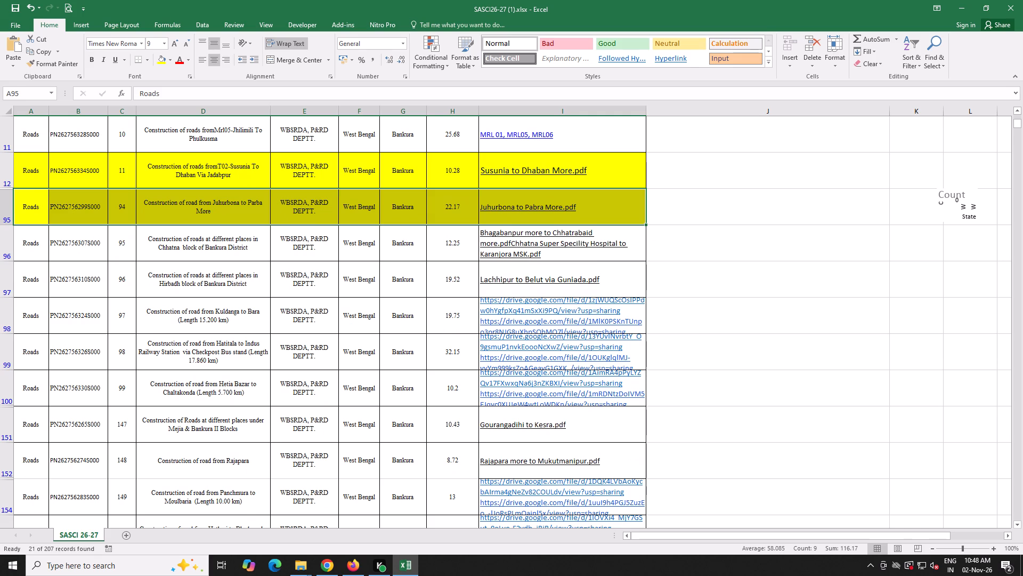
{"action": "left_click", "coordinate": [343, 564]}
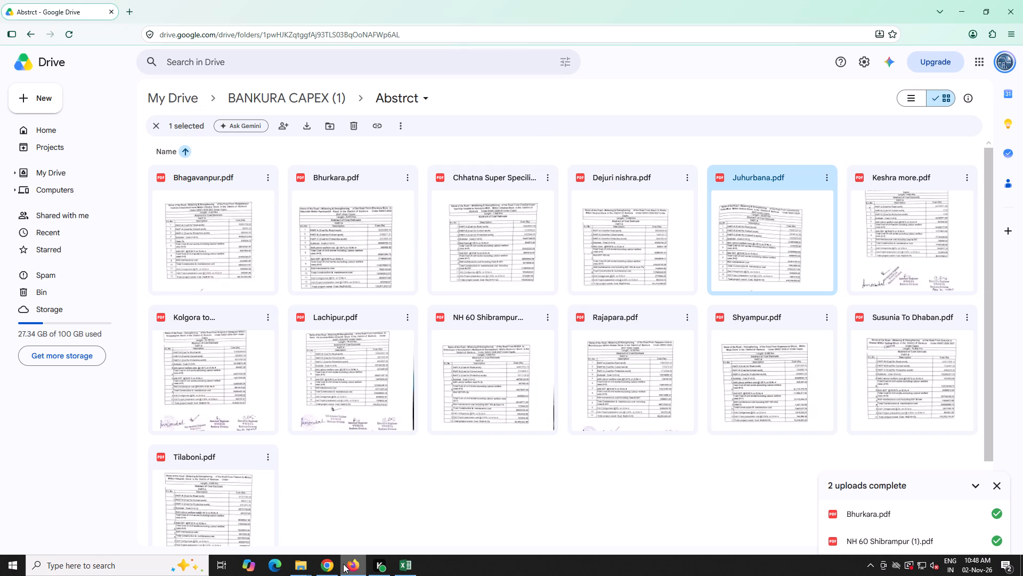
{"action": "left_click", "coordinate": [343, 564]}
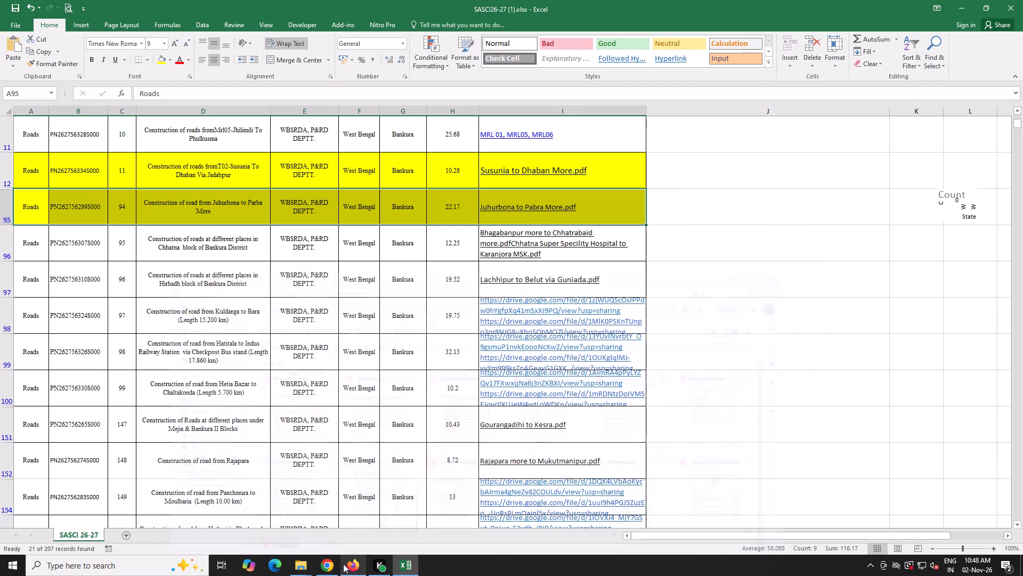
{"action": "left_click", "coordinate": [328, 566]}
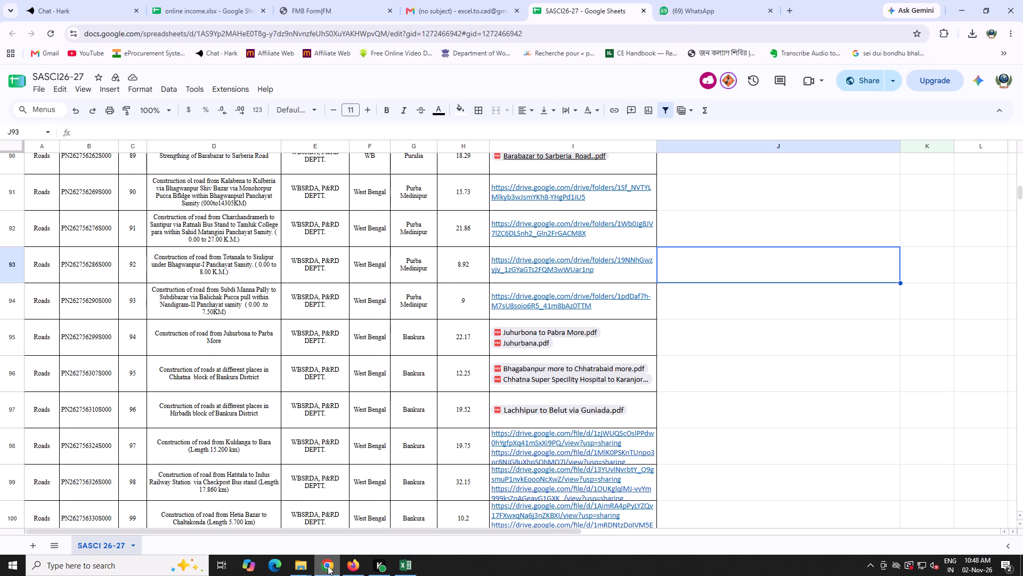
{"action": "left_click", "coordinate": [328, 566]}
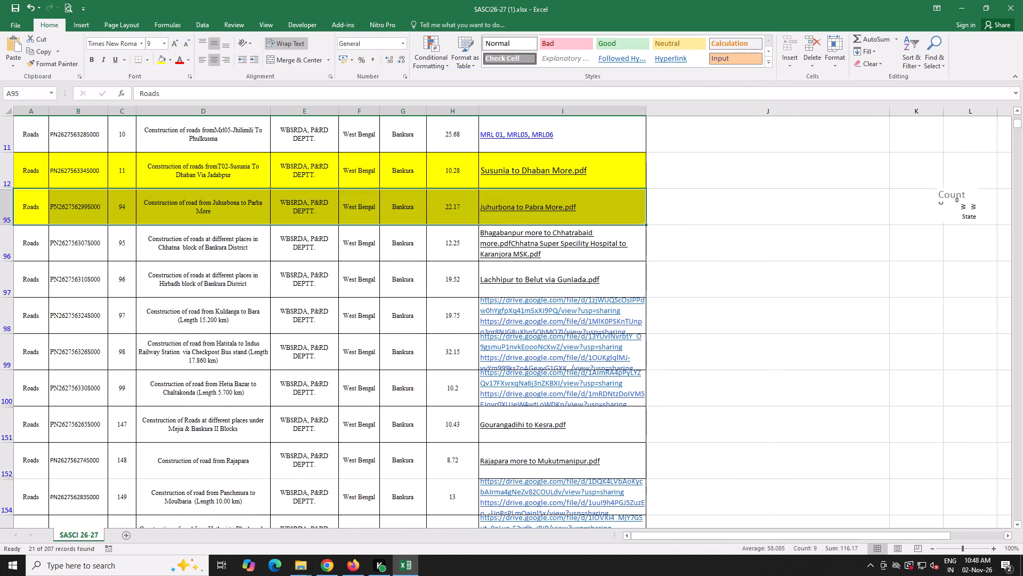
{"action": "left_click", "coordinate": [303, 564]}
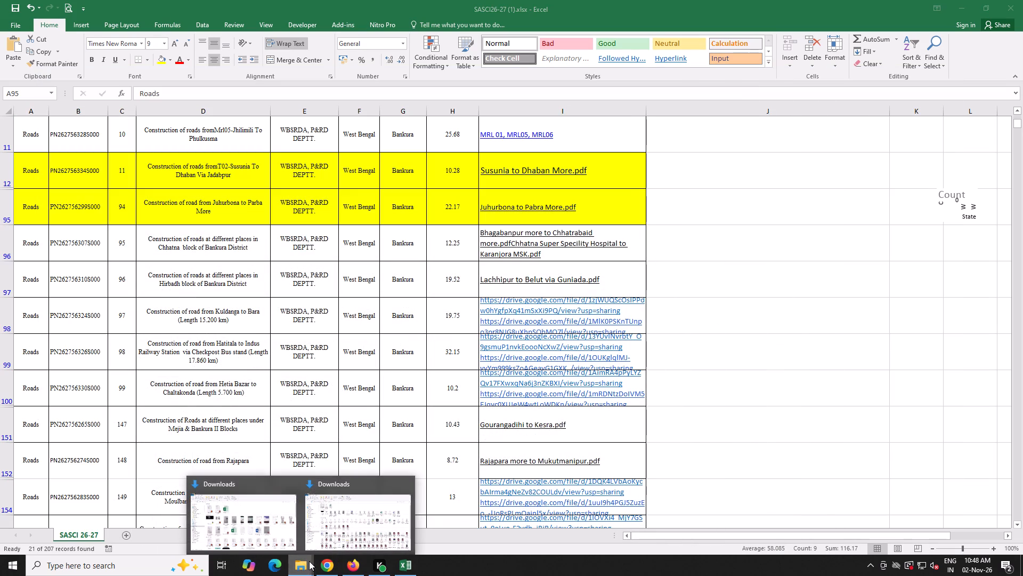
{"action": "left_click", "coordinate": [347, 564]}
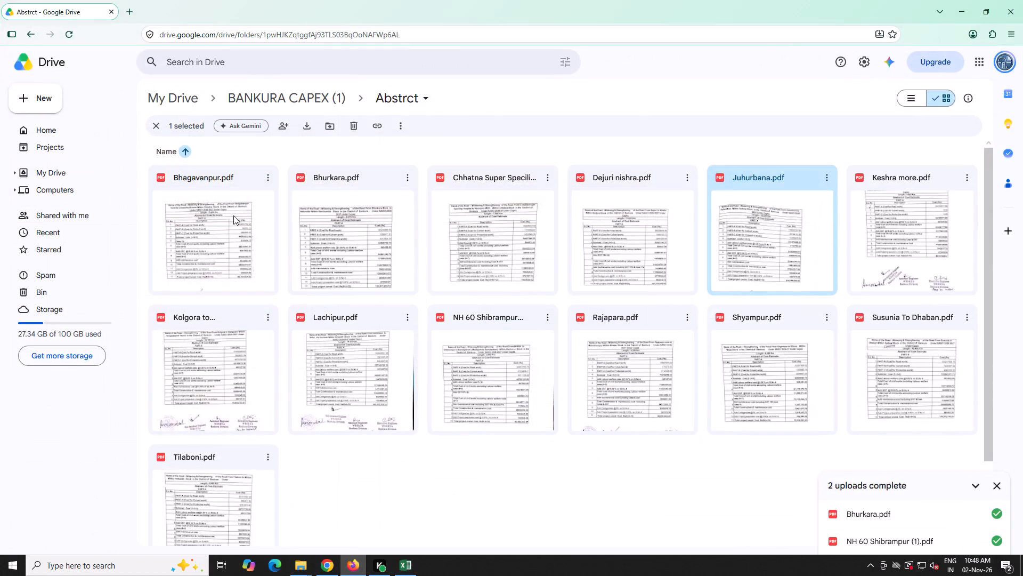
{"action": "left_click", "coordinate": [266, 178]}
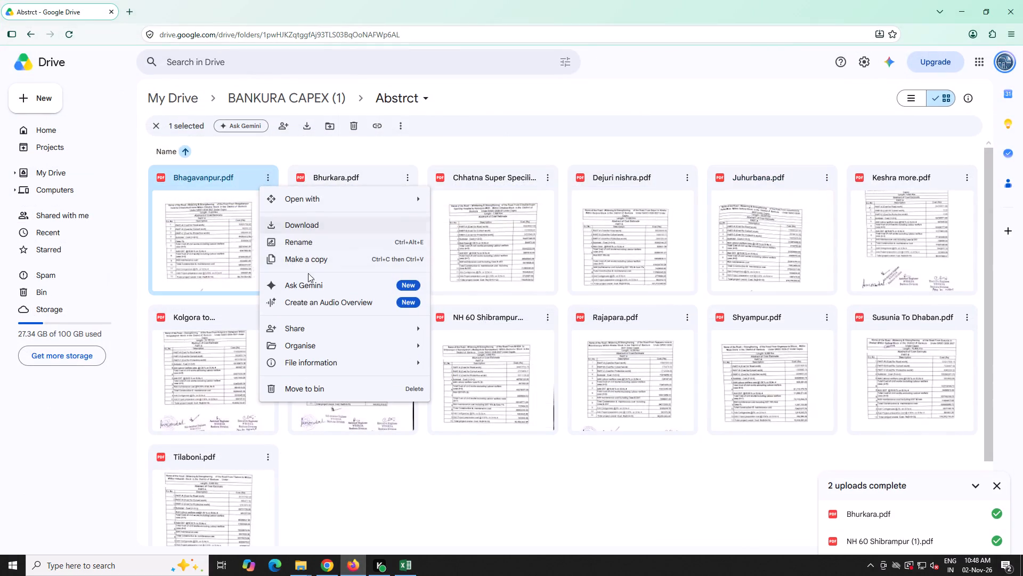
{"action": "left_click", "coordinate": [452, 335]}
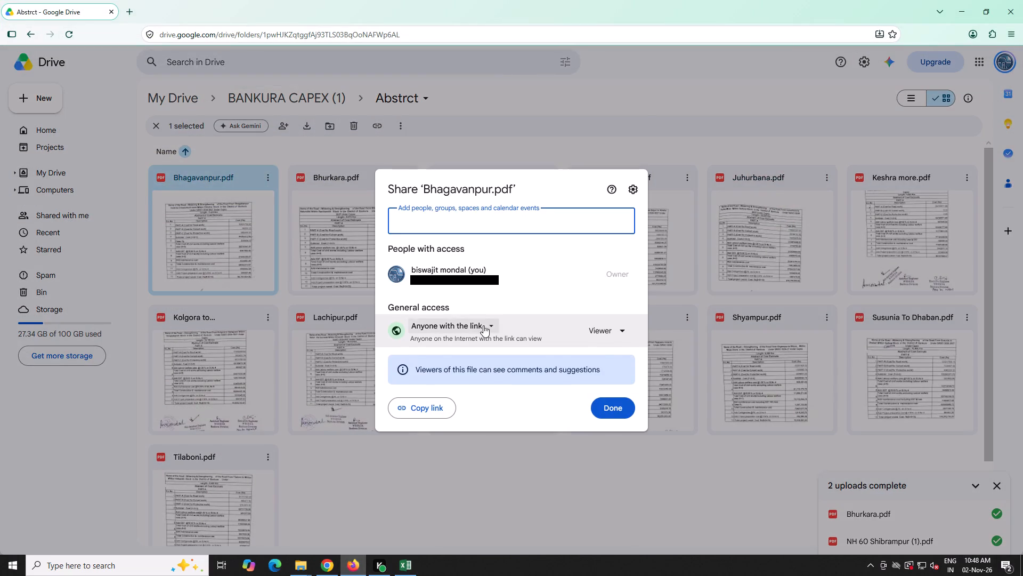
{"action": "left_click", "coordinate": [428, 410]}
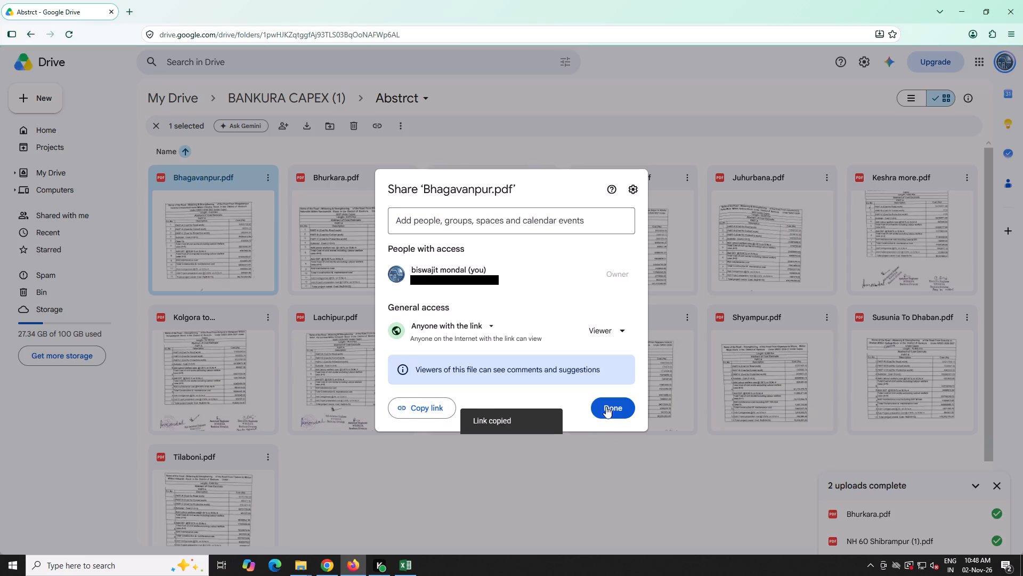
{"action": "left_click", "coordinate": [609, 404]}
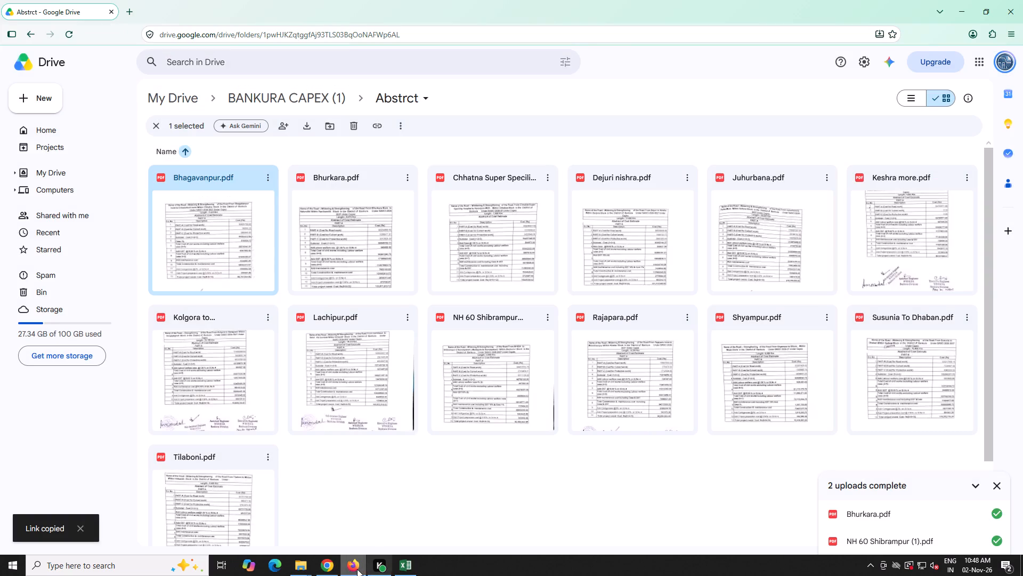
In the SASCI26-27 Google Sheet in Chrome, add the copied link at the end of cell I96 as a Bhagavanpur.pdf file chip.
{"action": "left_click", "coordinate": [330, 566]}
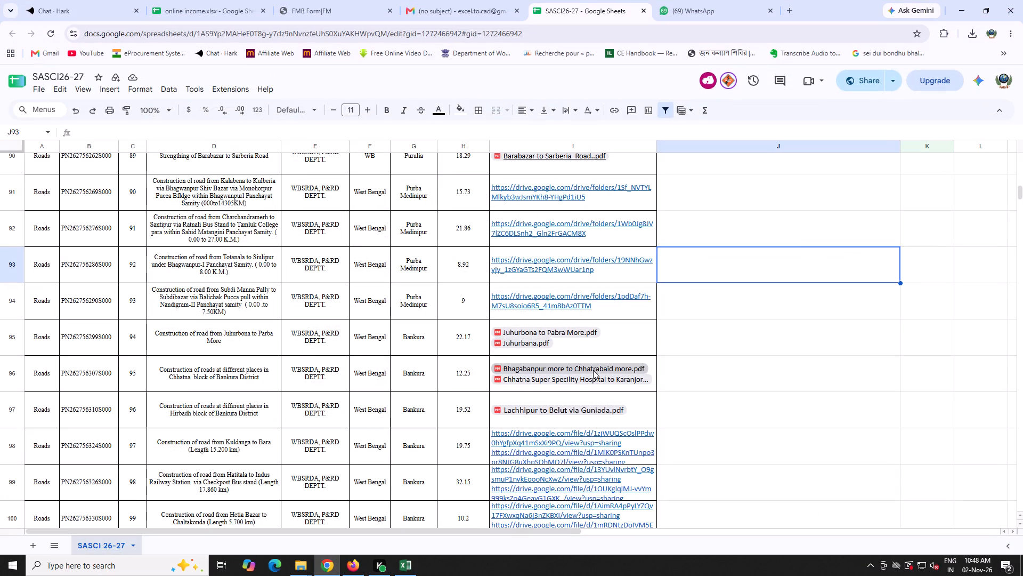
{"action": "double_click", "coordinate": [651, 366]}
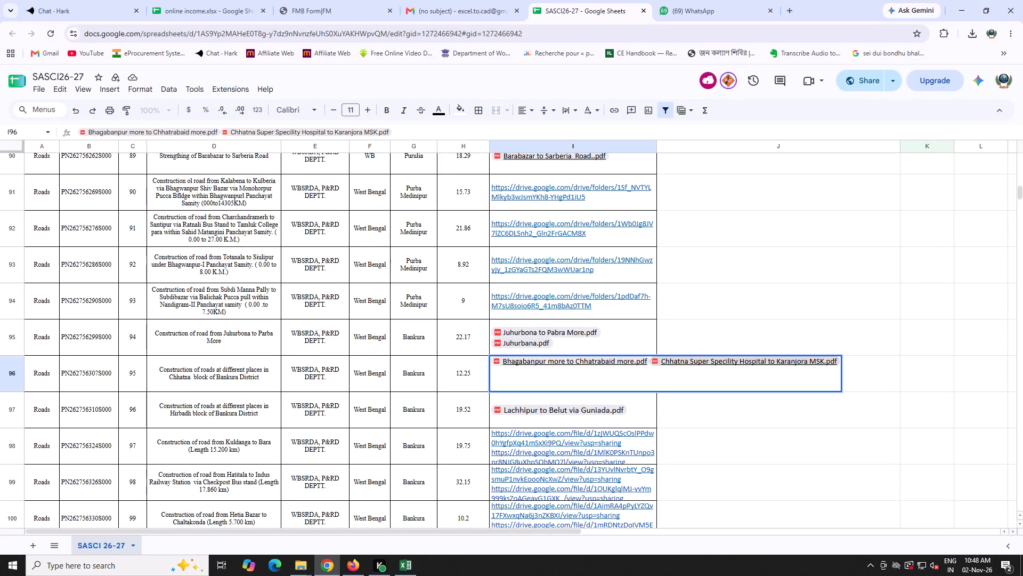
{"action": "left_click", "coordinate": [649, 359]}
{"action": "left_click", "coordinate": [648, 364]}
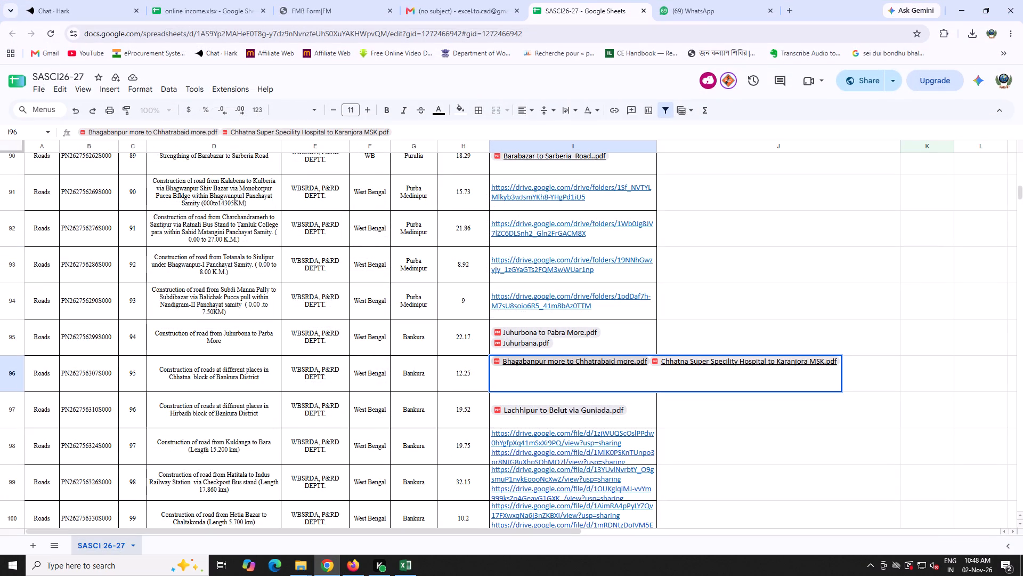
{"action": "left_click", "coordinate": [650, 361]}
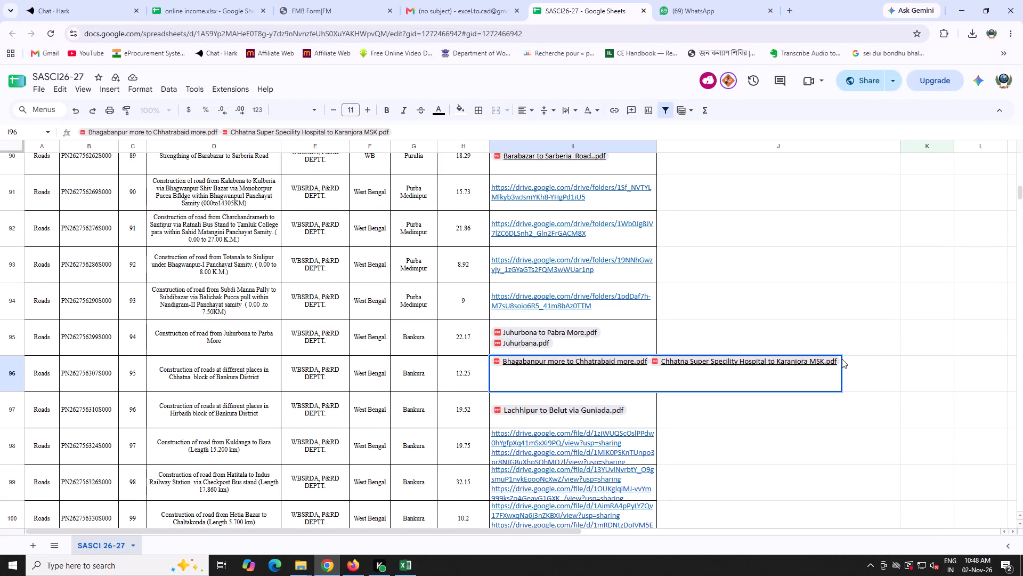
{"action": "left_click", "coordinate": [838, 362]}
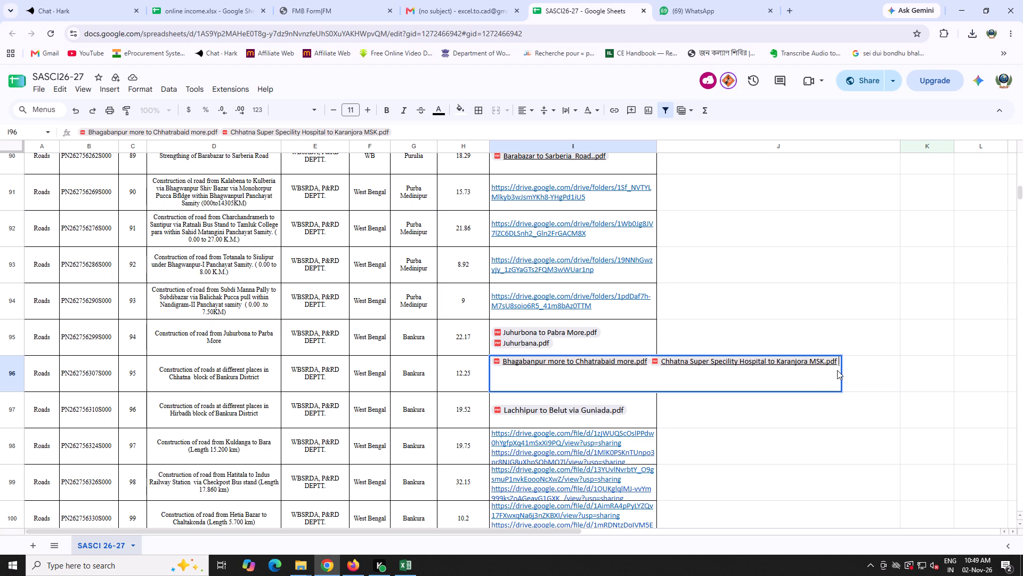
{"action": "key", "text": "ctrl+v"}
{"action": "left_click", "coordinate": [661, 343]}
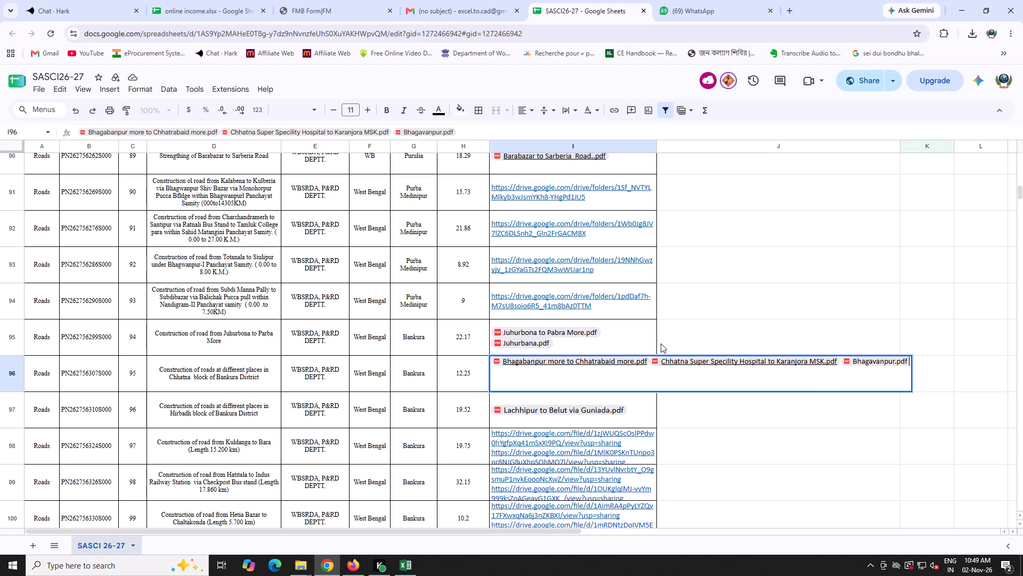
{"action": "left_click", "coordinate": [749, 301]}
{"action": "left_click", "coordinate": [689, 410]}
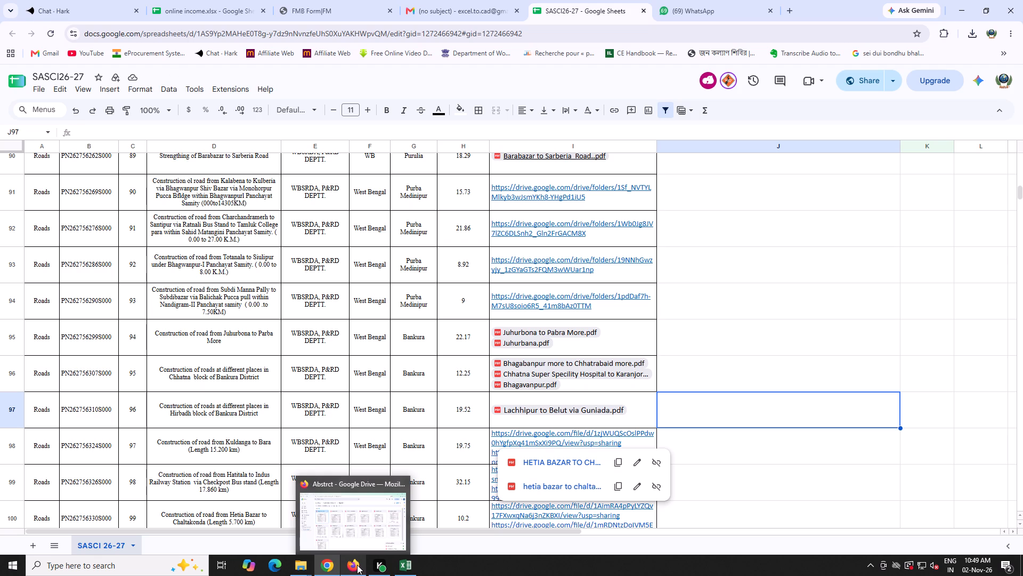
In the Drive Abstrct folder in Firefox, share Chhatna Super Specility Hospital.pdf with anyone with the link as Viewer and copy its link.
{"action": "left_click", "coordinate": [345, 514]}
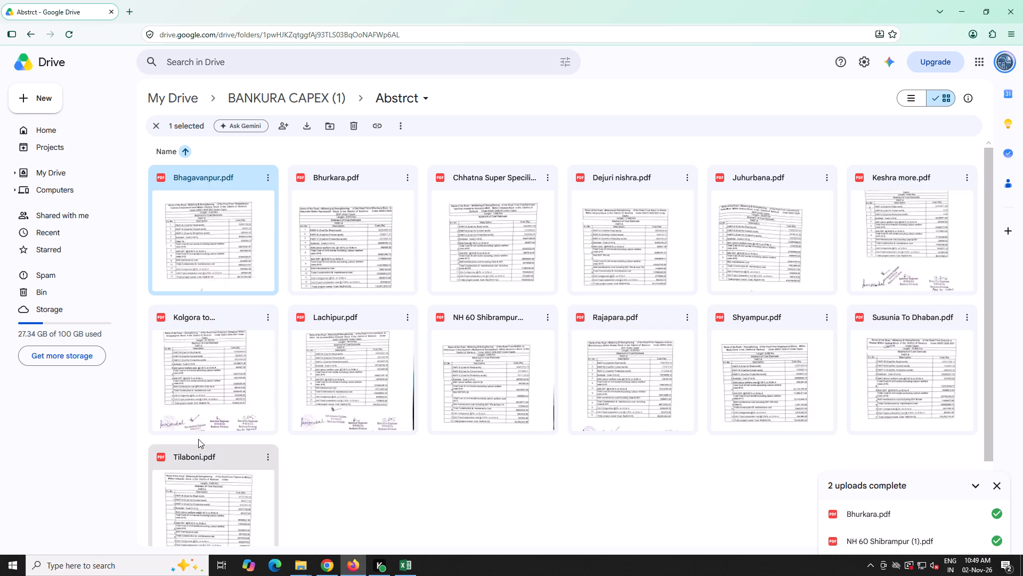
{"action": "left_click", "coordinate": [544, 177]}
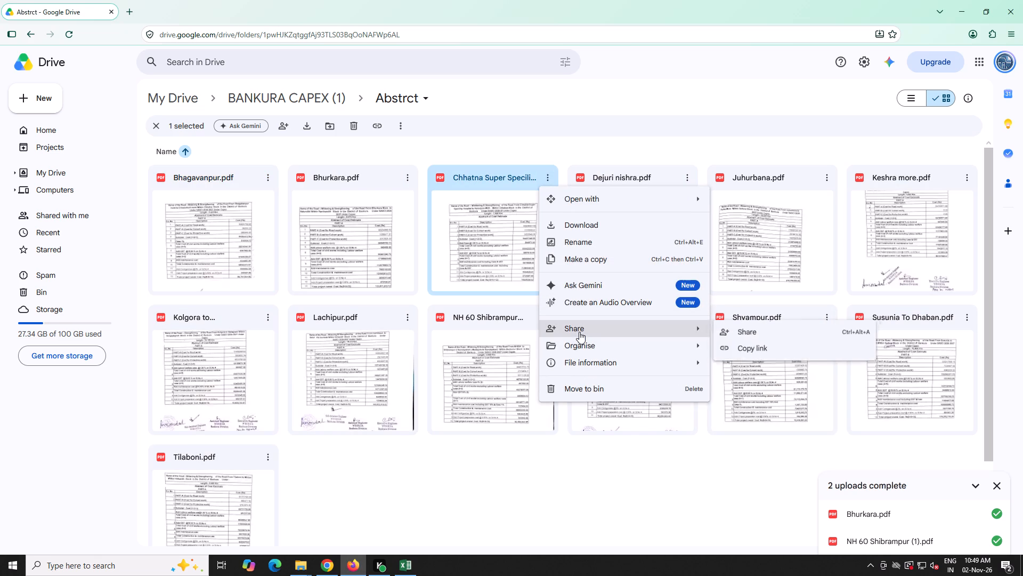
{"action": "left_click", "coordinate": [749, 331]}
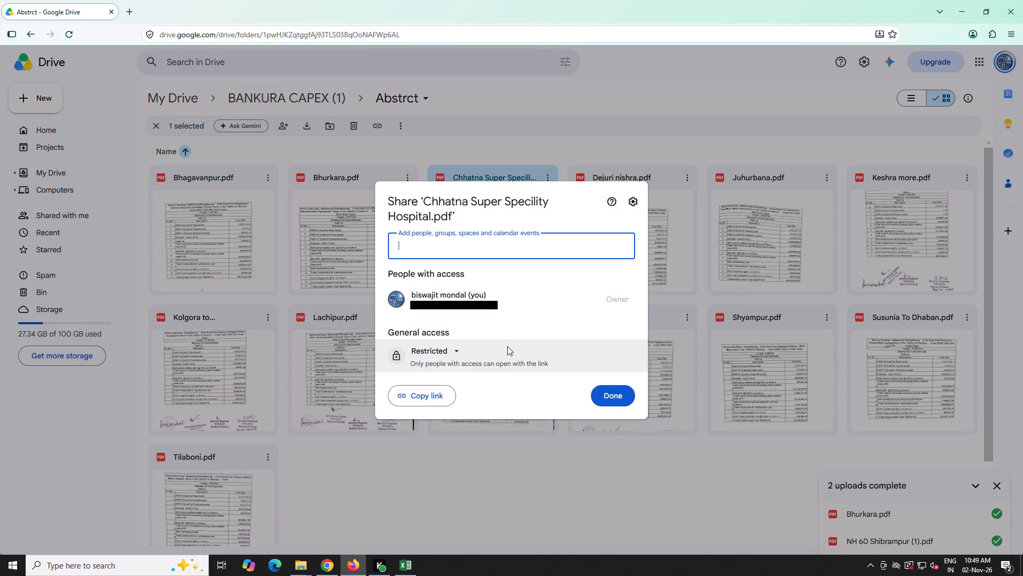
{"action": "left_click", "coordinate": [450, 354]}
{"action": "left_click", "coordinate": [450, 402]}
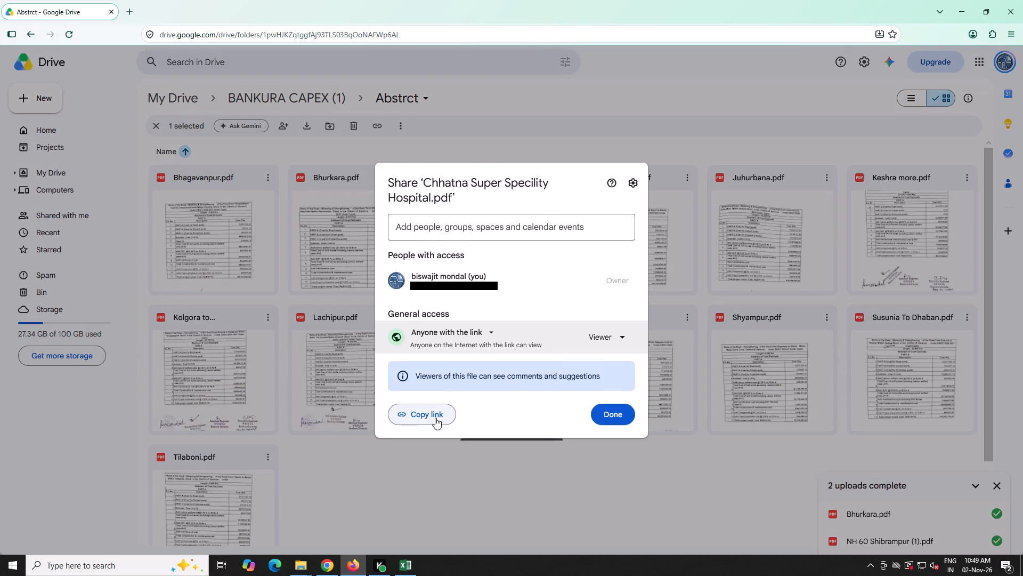
{"action": "left_click", "coordinate": [435, 418]}
{"action": "left_click", "coordinate": [616, 417]}
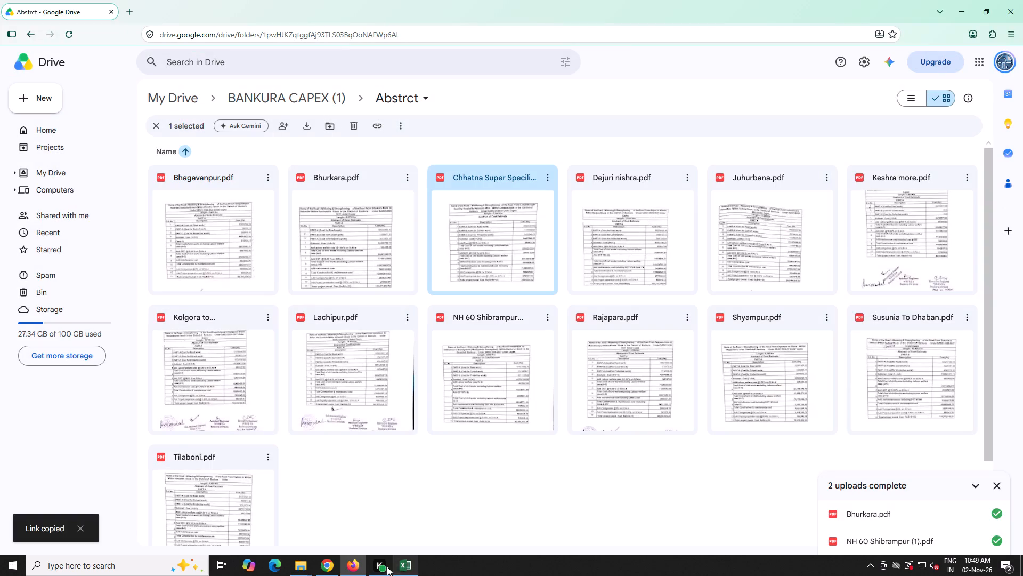
In the SASCI26-27 Google Sheet in Chrome, add the copied link after Bhagavanpur.pdf in cell I96 as a file chip.
{"action": "left_click", "coordinate": [354, 570]}
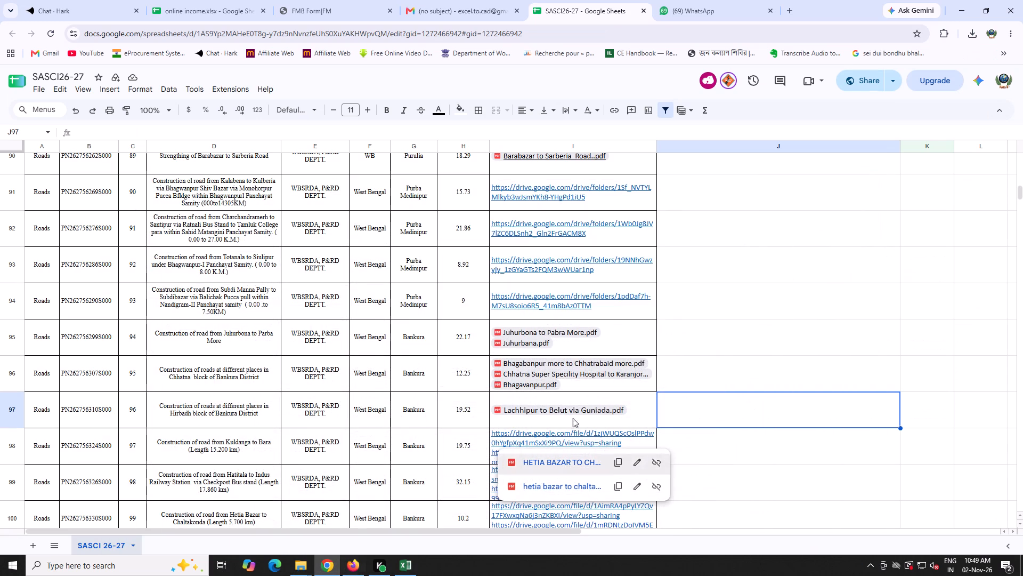
{"action": "double_click", "coordinate": [575, 384]}
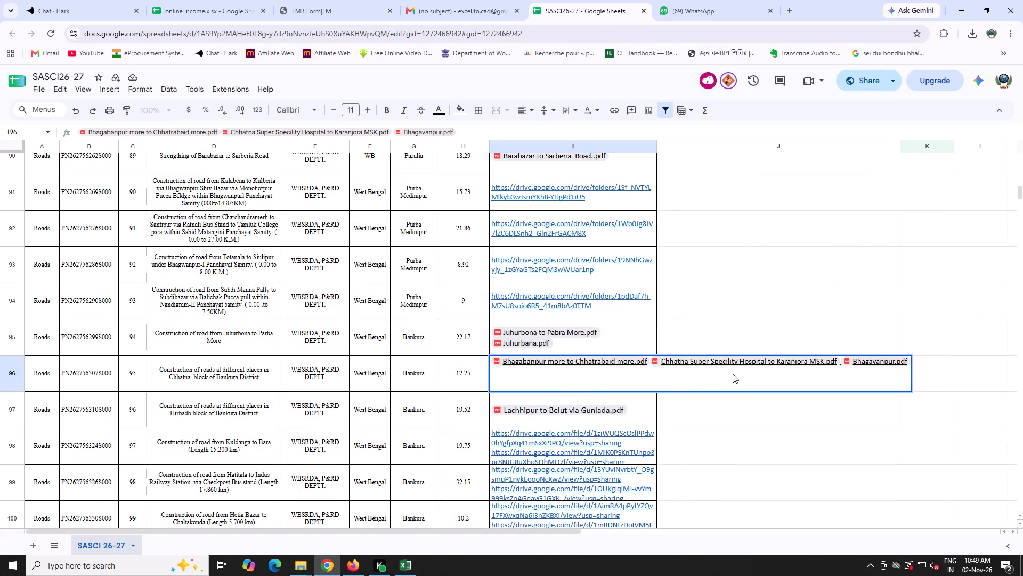
{"action": "key", "text": "ctrl+v"}
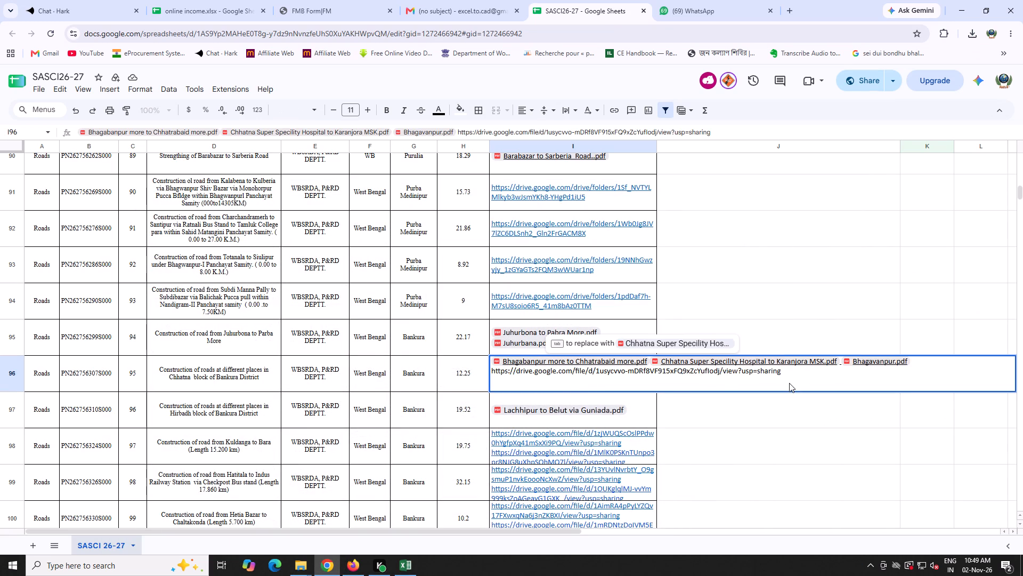
{"action": "left_click", "coordinate": [695, 346]}
{"action": "left_click", "coordinate": [738, 287]}
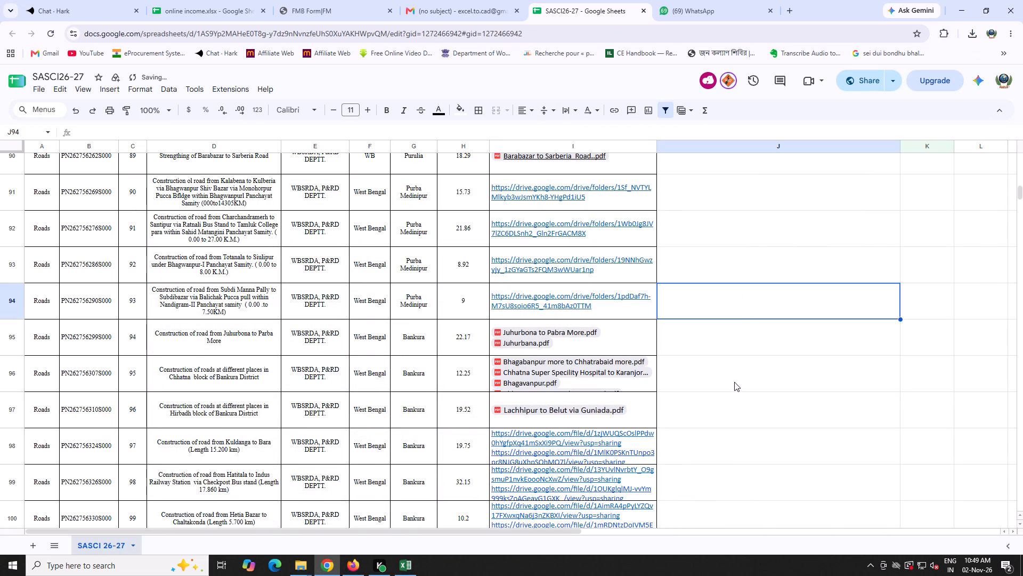
{"action": "left_click", "coordinate": [734, 383]}
{"action": "left_click", "coordinate": [17, 393]}
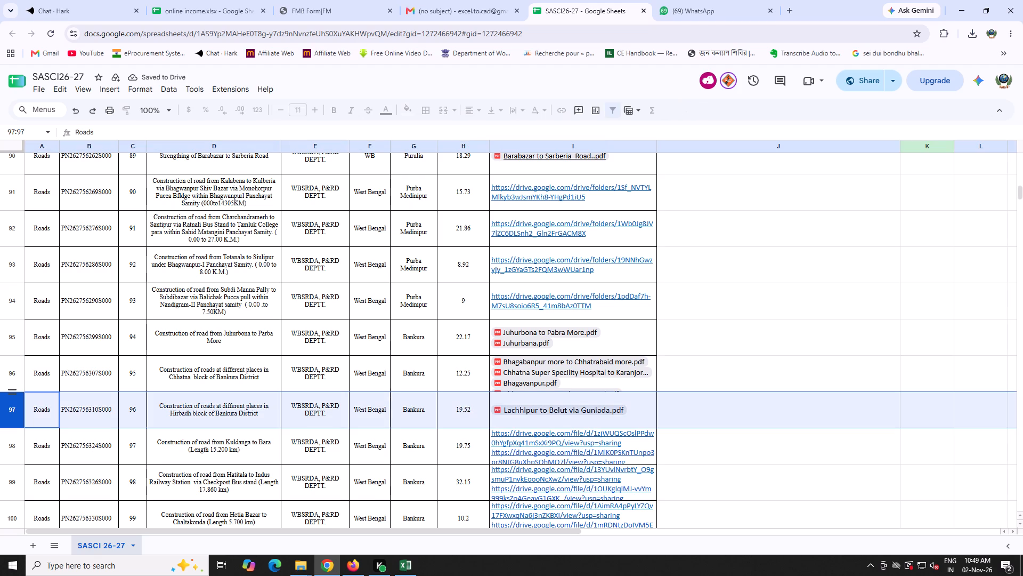
{"action": "left_click", "coordinate": [549, 418]}
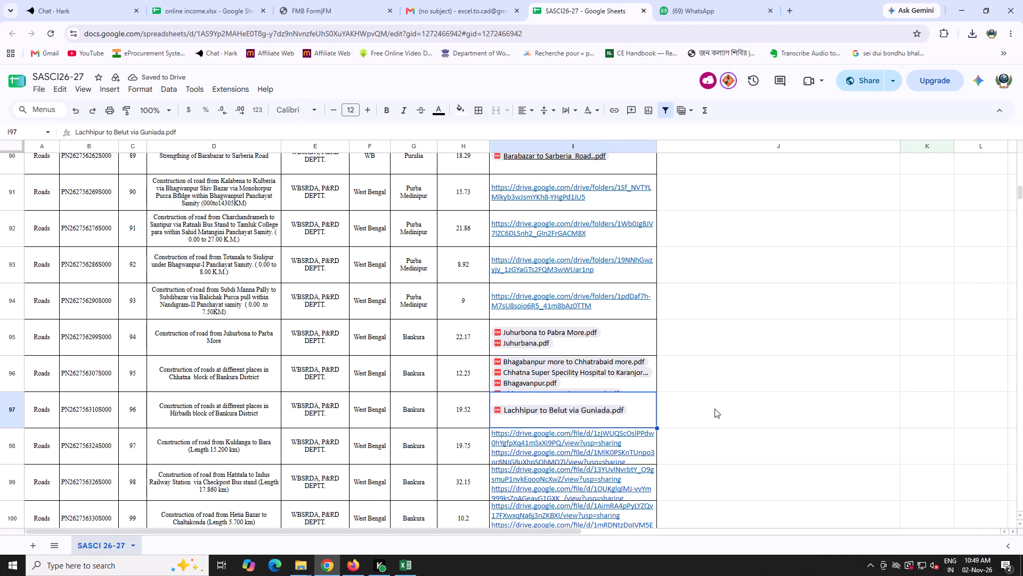
{"action": "left_click", "coordinate": [716, 407]}
Switch to the Excel workbook and fill rows 96 and 97, the Chhatna and Hirbadh block roads, with yellow from column A to I.
{"action": "left_click", "coordinate": [407, 560]}
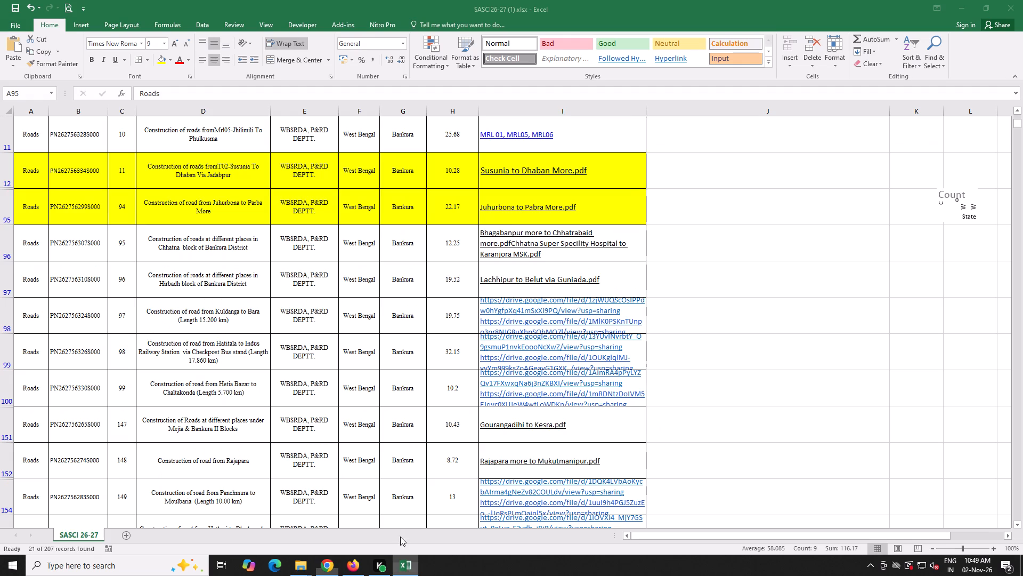
{"action": "left_click_drag", "start_coordinate": [26, 251], "coordinate": [180, 245]}
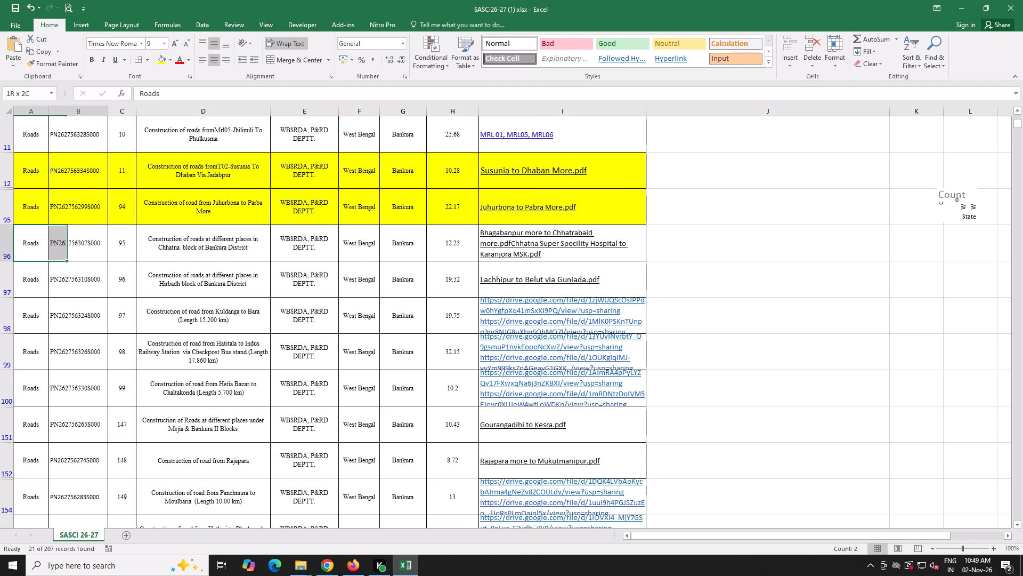
{"action": "left_click_drag", "start_coordinate": [180, 245], "coordinate": [539, 266]}
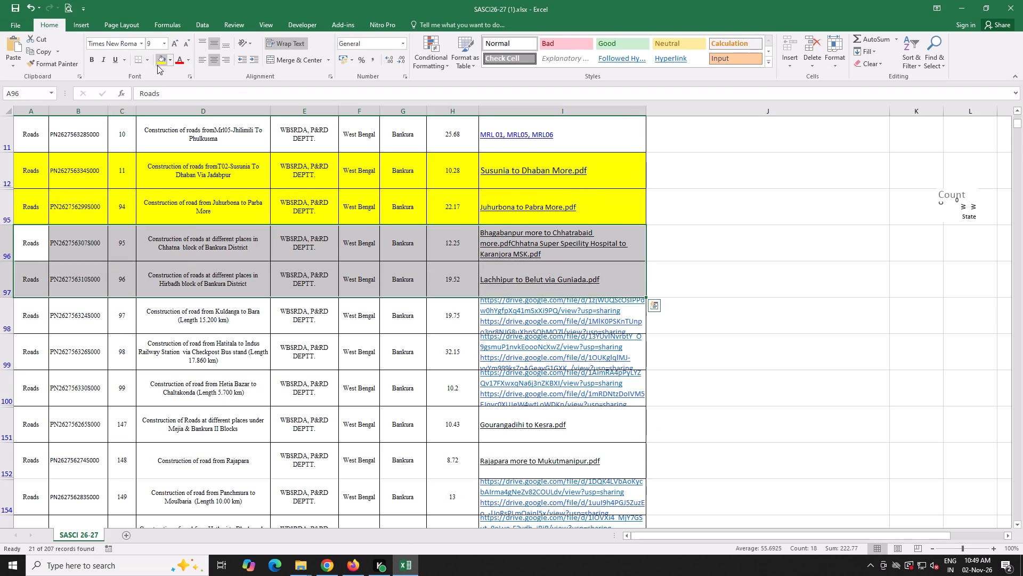
{"action": "left_click", "coordinate": [157, 65]}
{"action": "scroll", "coordinate": [338, 164], "scroll_direction": "down", "scroll_amount": 1}
{"action": "scroll", "coordinate": [341, 173], "scroll_direction": "up", "scroll_amount": 1}
{"action": "scroll", "coordinate": [376, 338], "scroll_direction": "down", "scroll_amount": 2}
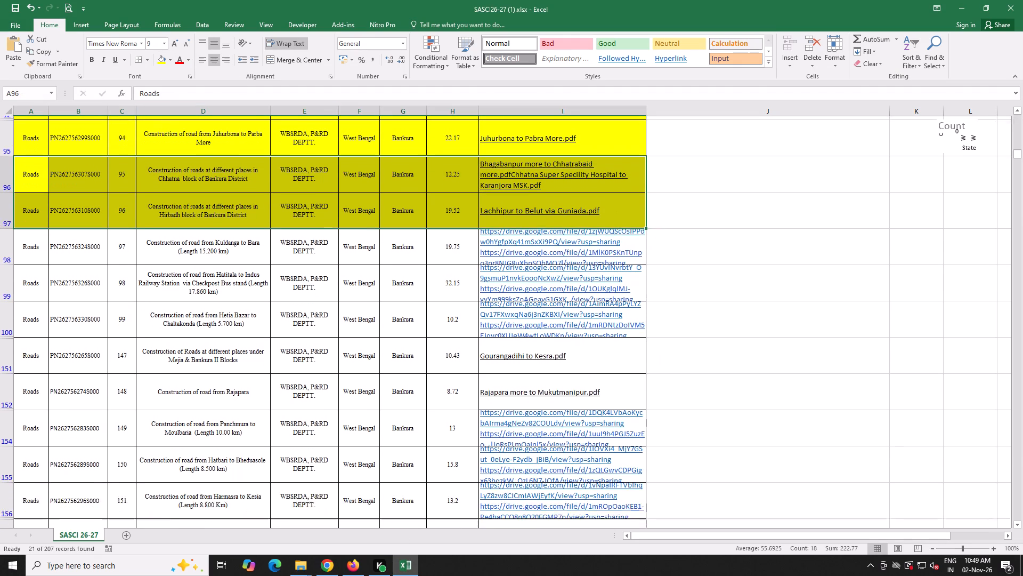
In the Drive Abstrct folder in Firefox, share Lachipur.pdf with anyone with the link as Viewer and copy its link.
{"action": "scroll", "coordinate": [376, 338], "scroll_direction": "down", "scroll_amount": 2}
{"action": "scroll", "coordinate": [376, 338], "scroll_direction": "up", "scroll_amount": 4}
{"action": "left_click", "coordinate": [336, 566]}
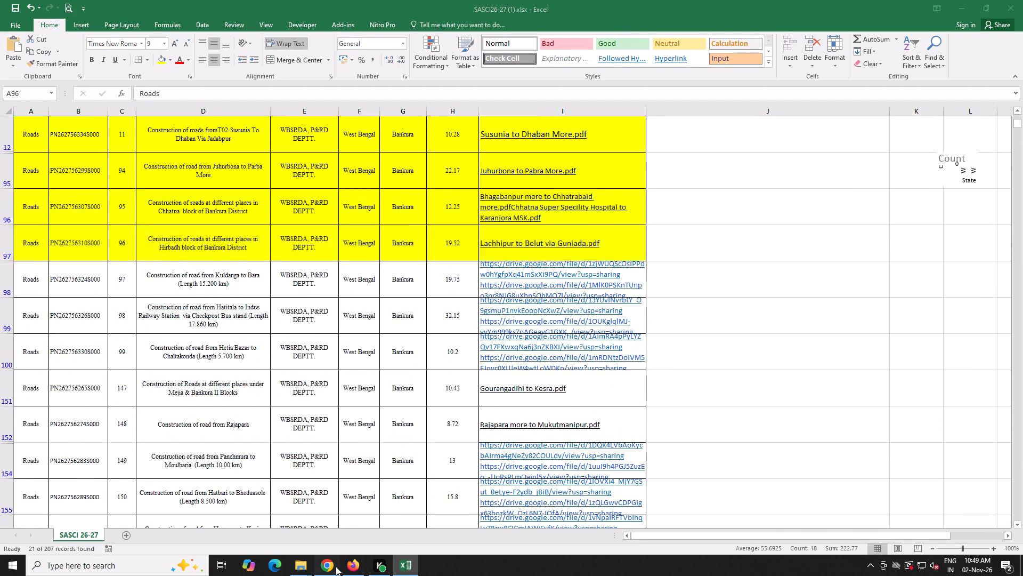
{"action": "left_click", "coordinate": [358, 564]}
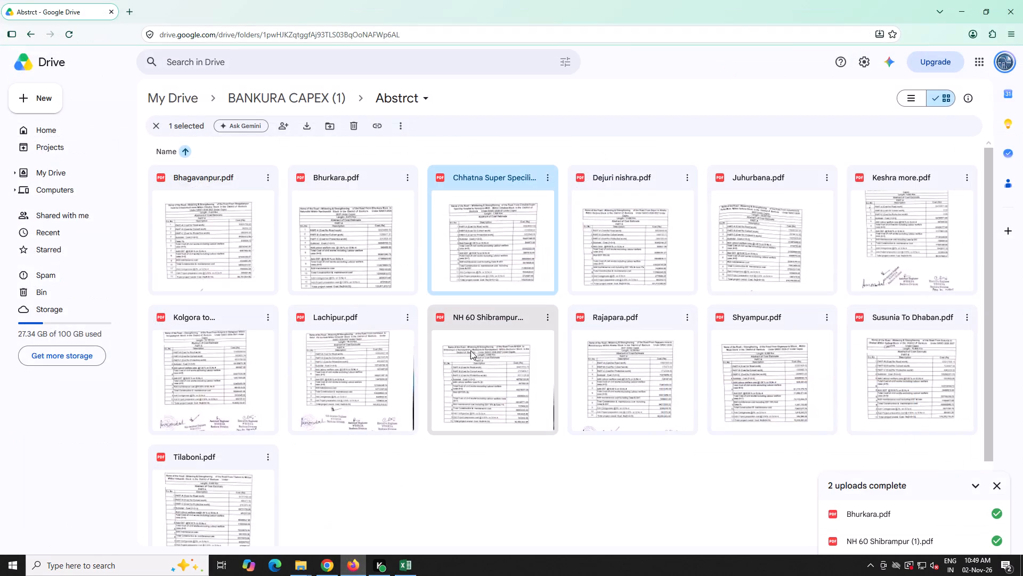
{"action": "left_click", "coordinate": [409, 316]}
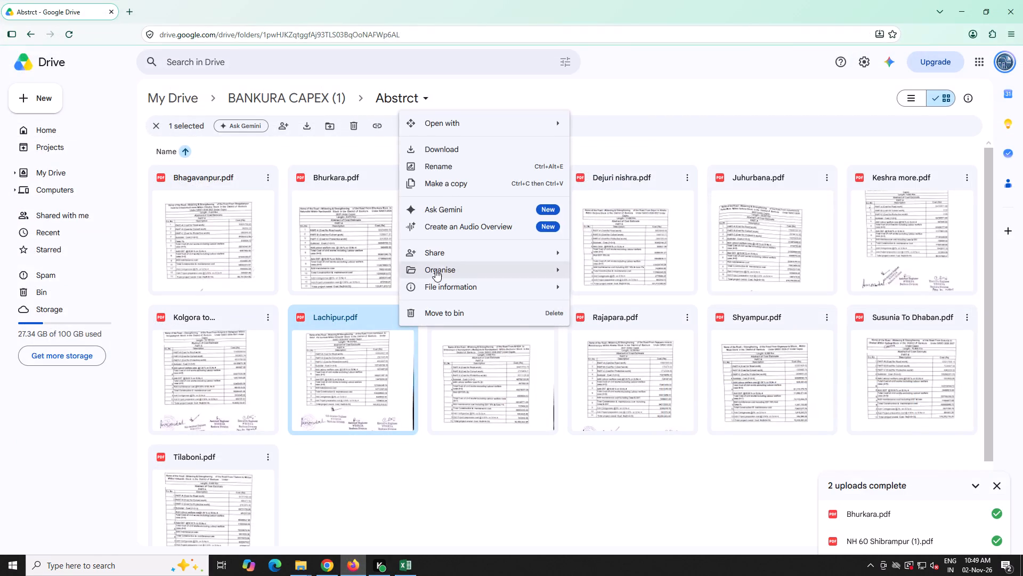
{"action": "left_click", "coordinate": [592, 256]}
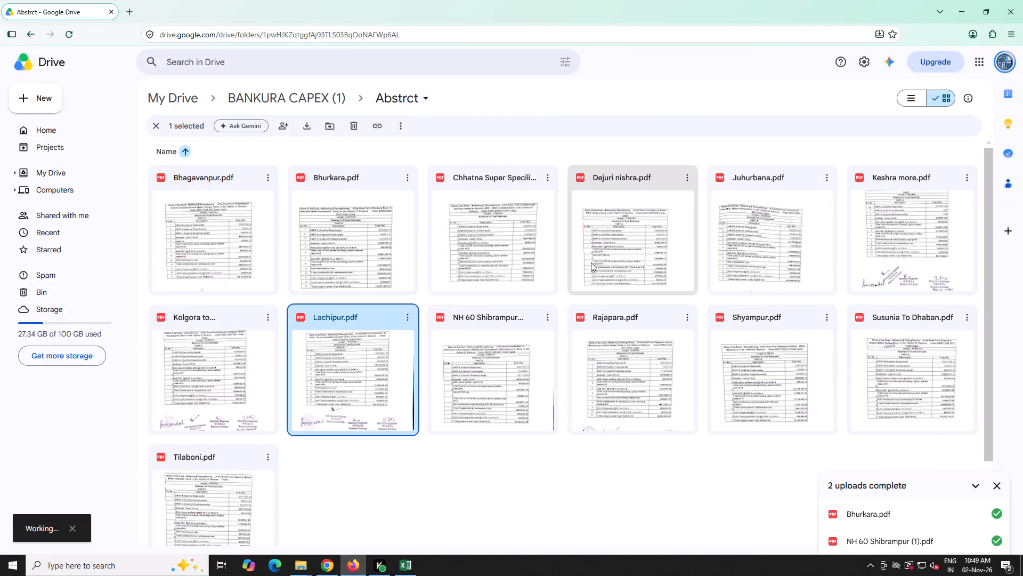
{"action": "left_click", "coordinate": [452, 343]}
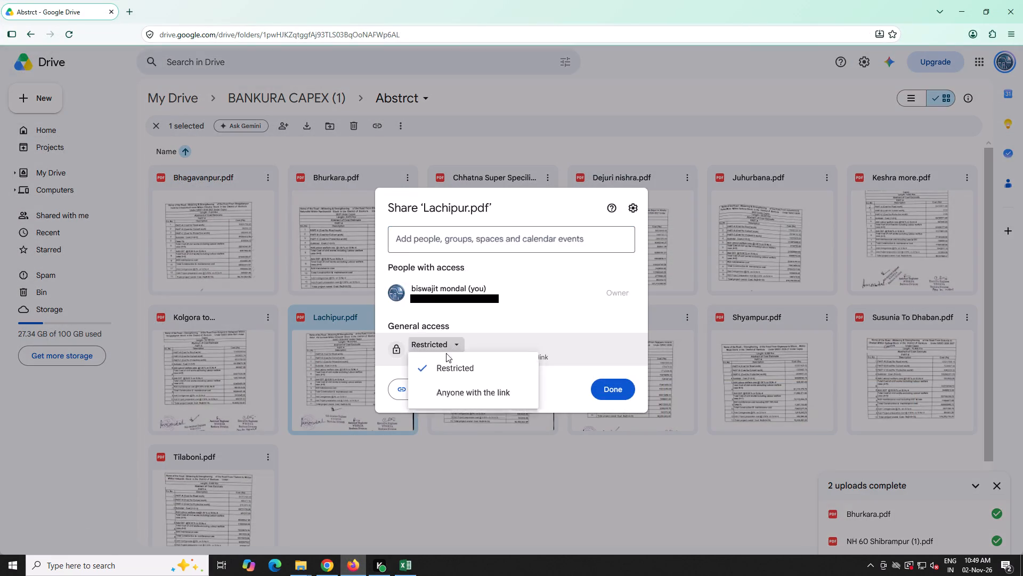
{"action": "left_click", "coordinate": [447, 393]}
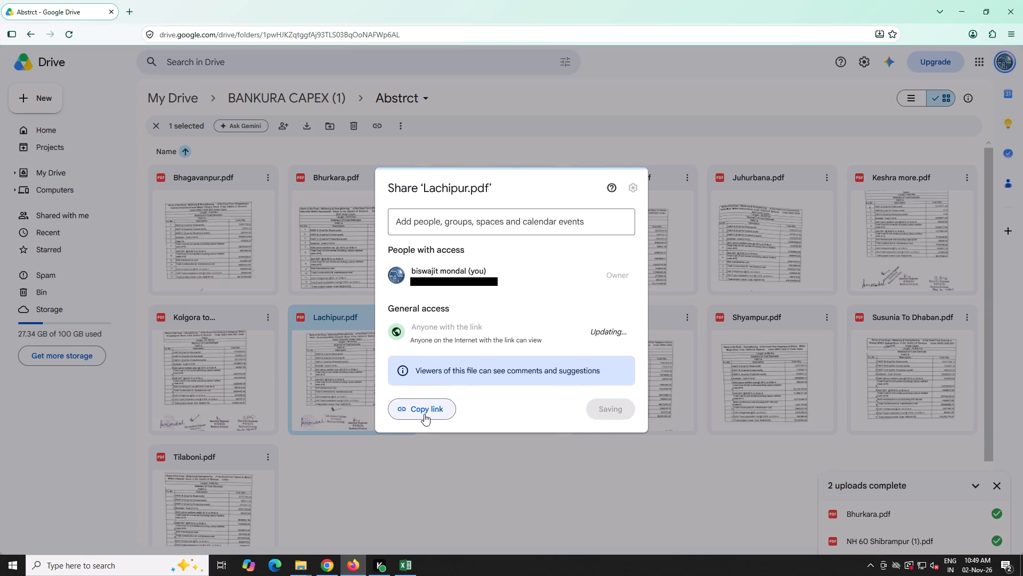
{"action": "left_click", "coordinate": [425, 413]}
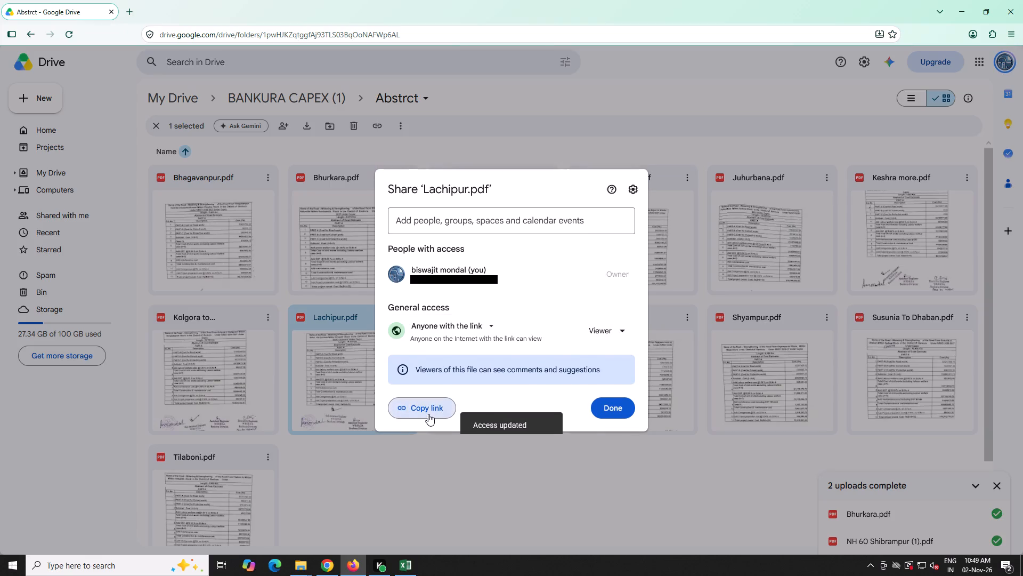
{"action": "left_click", "coordinate": [612, 413]}
In the SASCI26-27 Google Sheet in Chrome, add the copied link after Lachhipur to Belut via Guniada.pdf in cell I97 as a file chip.
{"action": "left_click", "coordinate": [352, 570]}
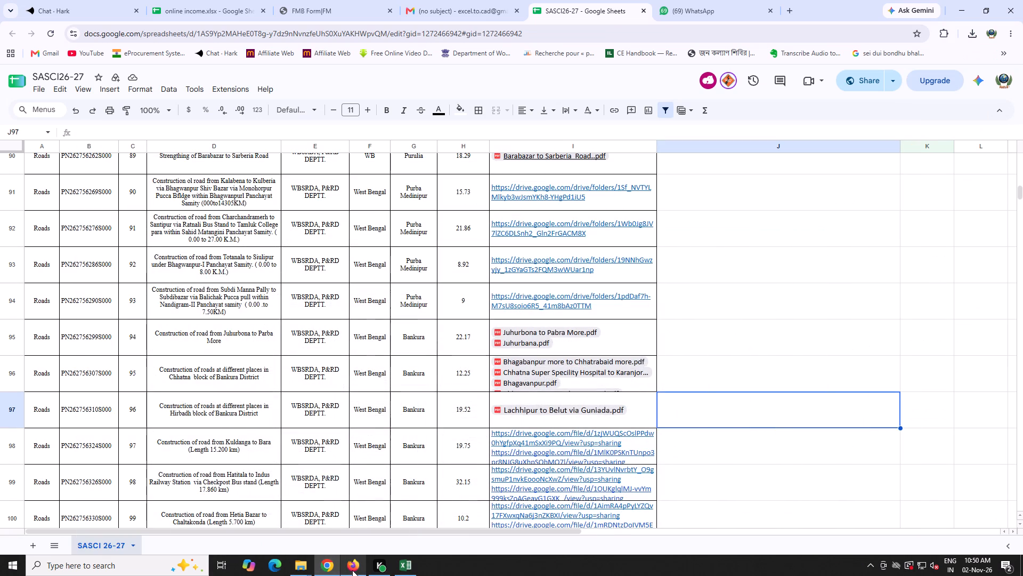
{"action": "left_click", "coordinate": [627, 410]}
{"action": "left_click", "coordinate": [627, 410]}
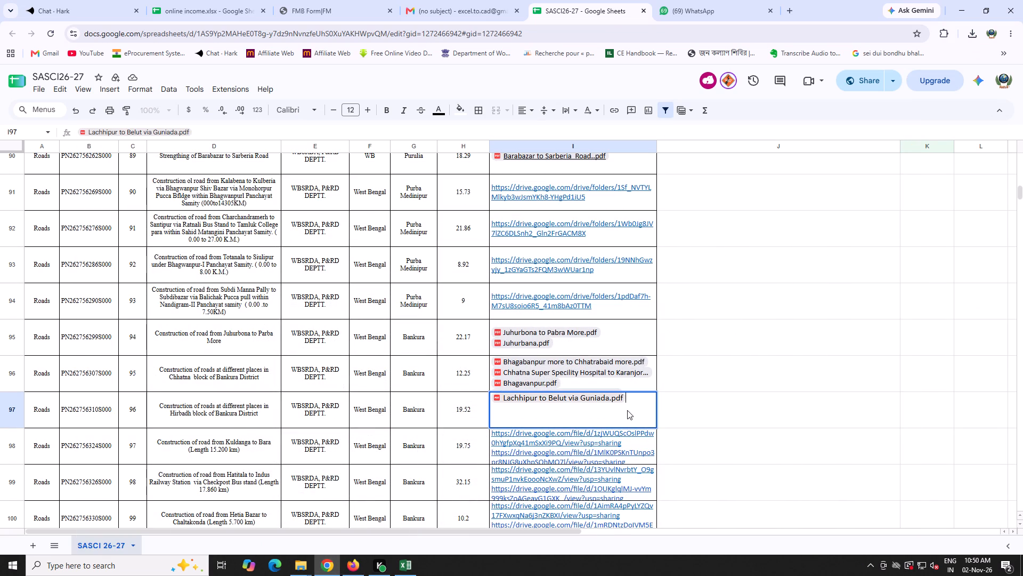
{"action": "key", "text": "ctrl+v"}
{"action": "left_click", "coordinate": [644, 379]}
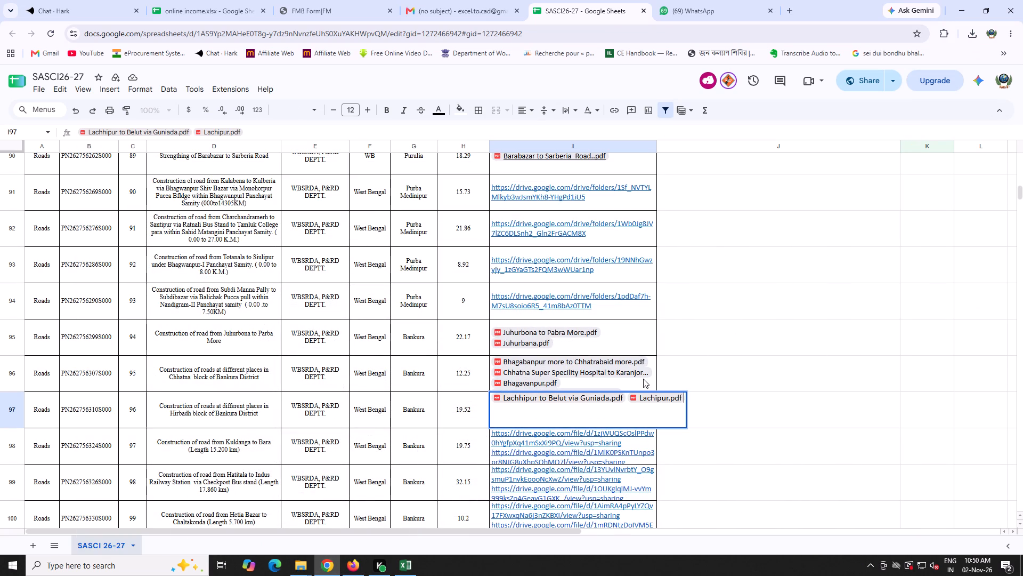
{"action": "left_click", "coordinate": [696, 357]}
{"action": "left_click", "coordinate": [711, 441]}
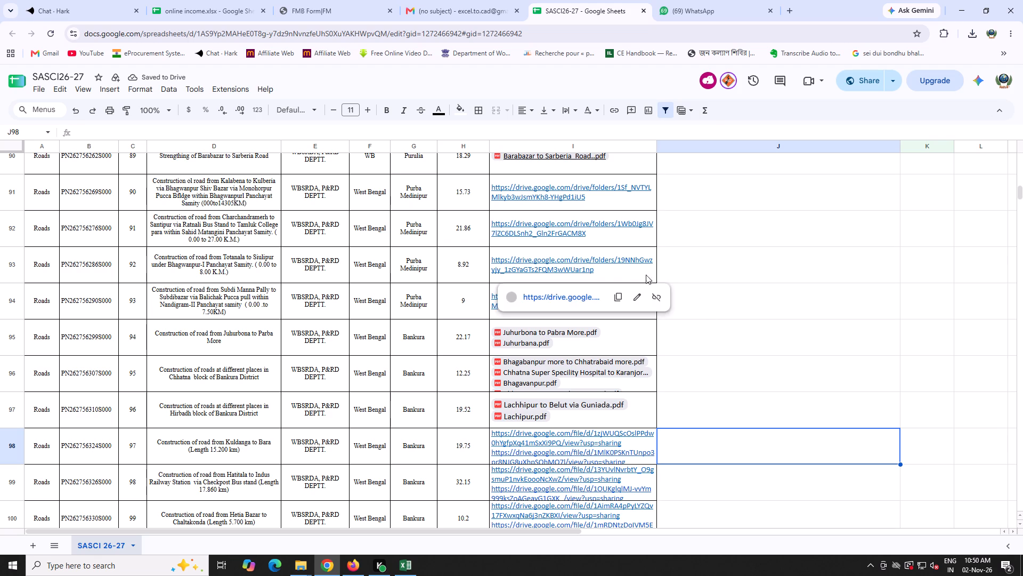
{"action": "left_click", "coordinate": [800, 299]}
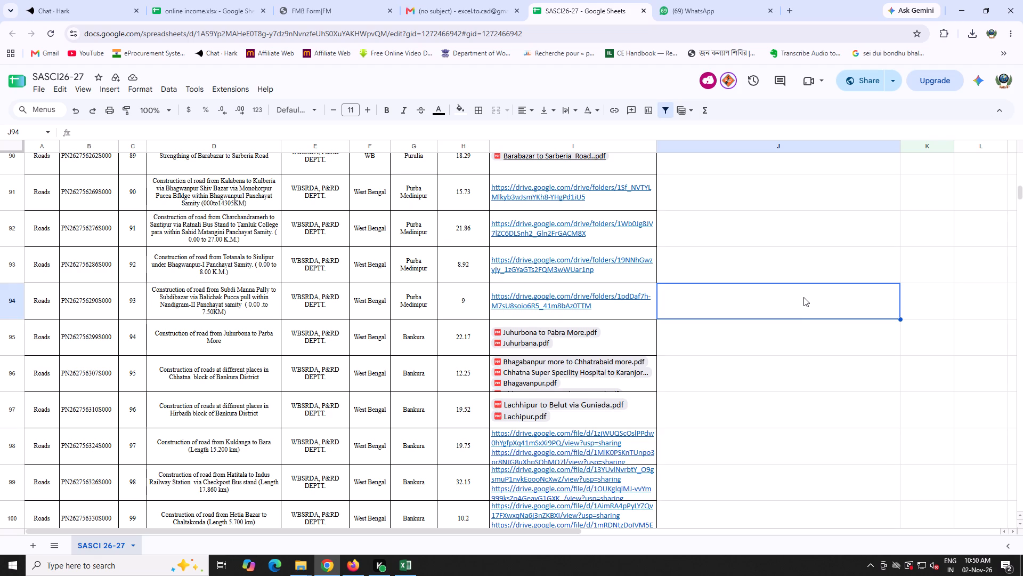
{"action": "left_click", "coordinate": [407, 572]}
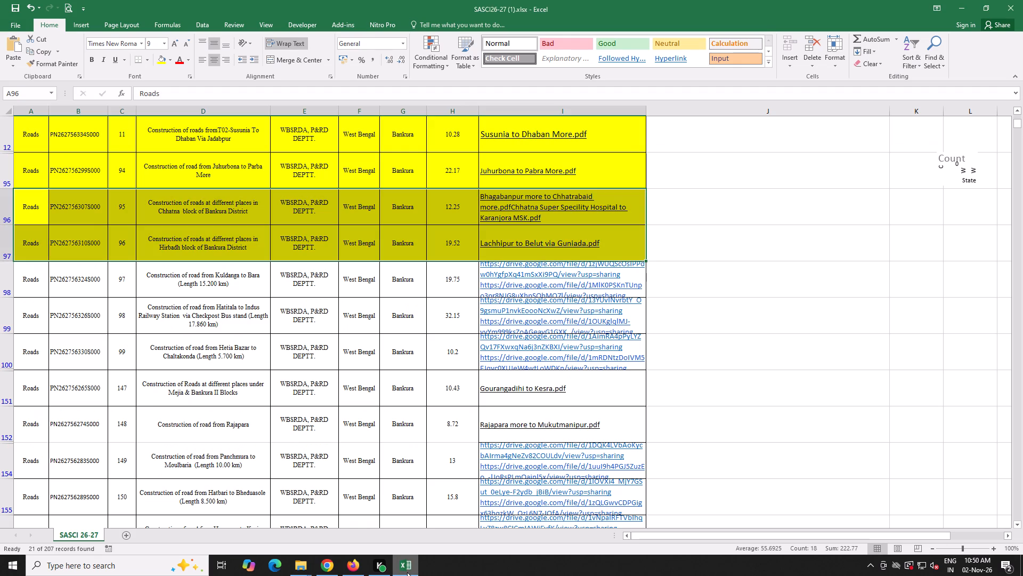
{"action": "left_click", "coordinate": [358, 572]}
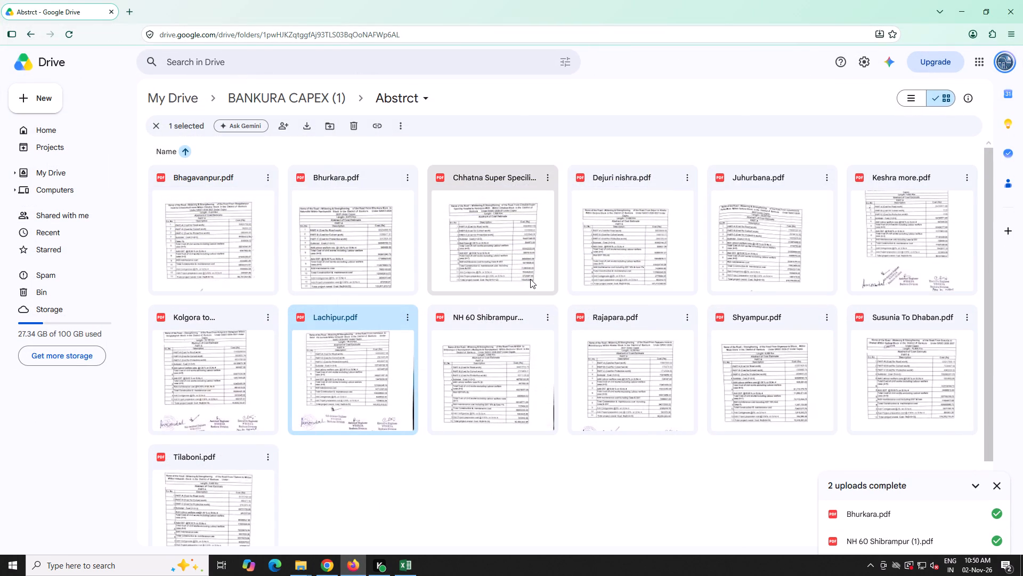
{"action": "left_click", "coordinate": [964, 174]}
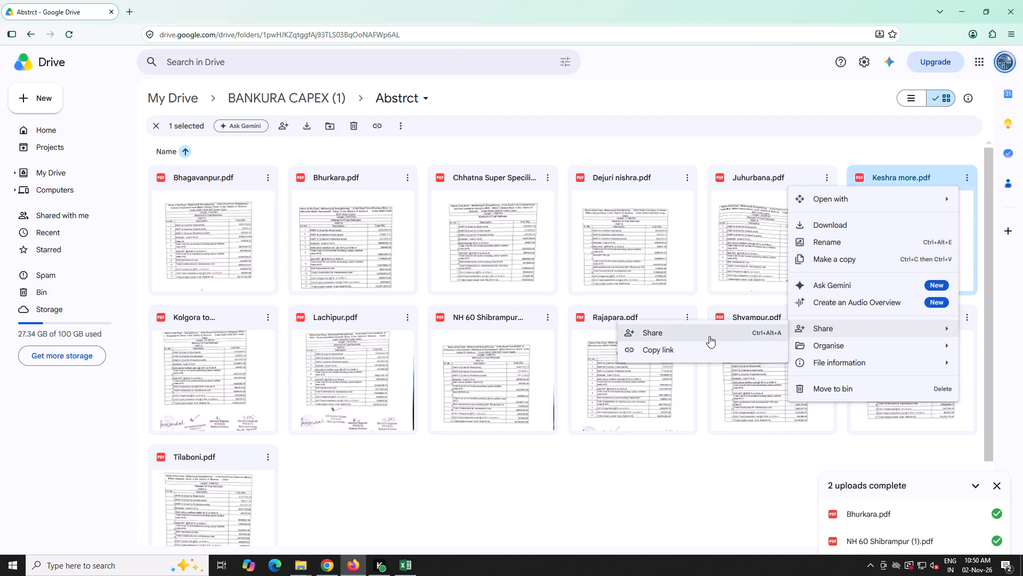
{"action": "left_click", "coordinate": [709, 336]}
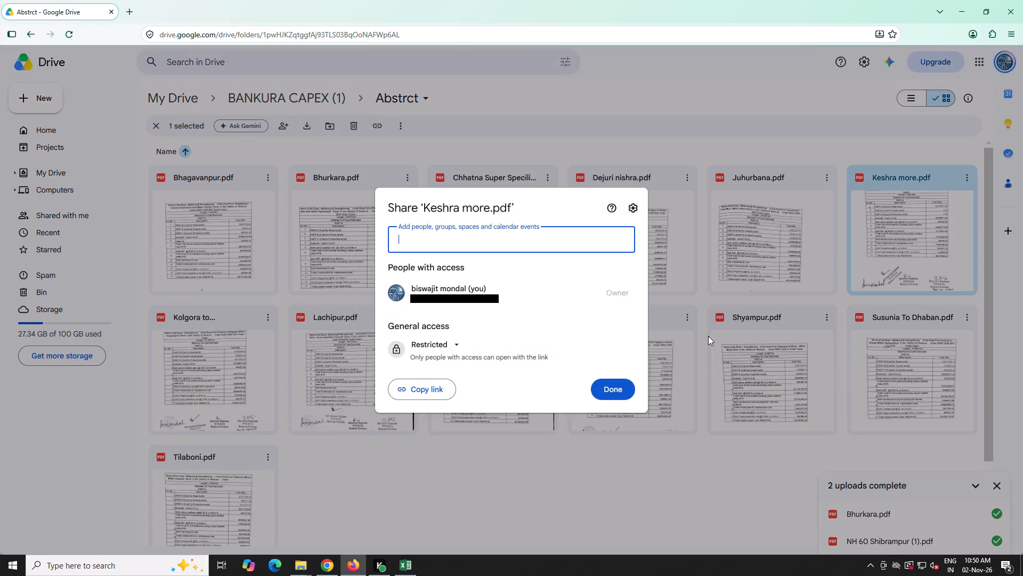
{"action": "left_click", "coordinate": [457, 339]}
{"action": "left_click", "coordinate": [455, 396]}
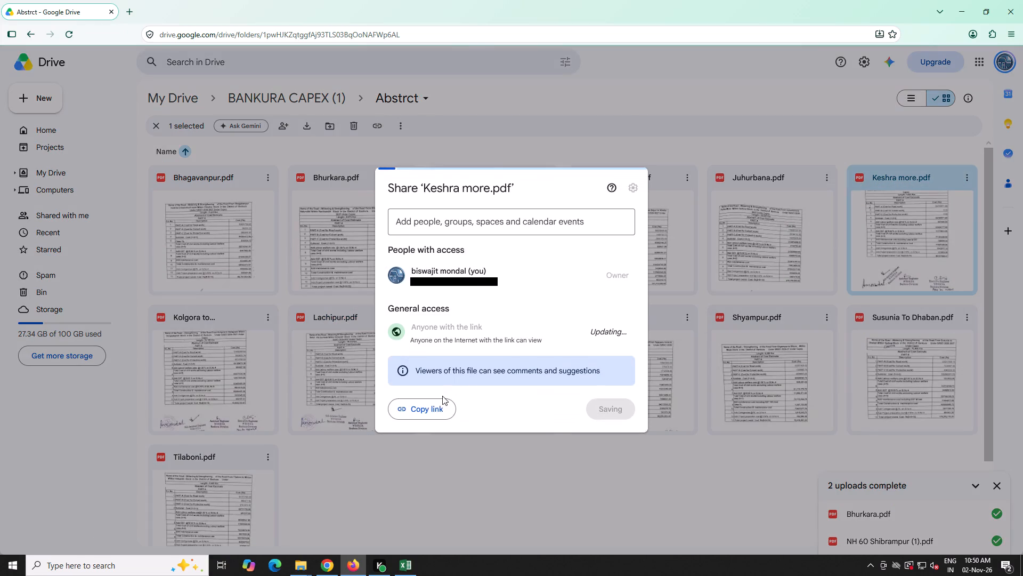
{"action": "left_click", "coordinate": [430, 413]}
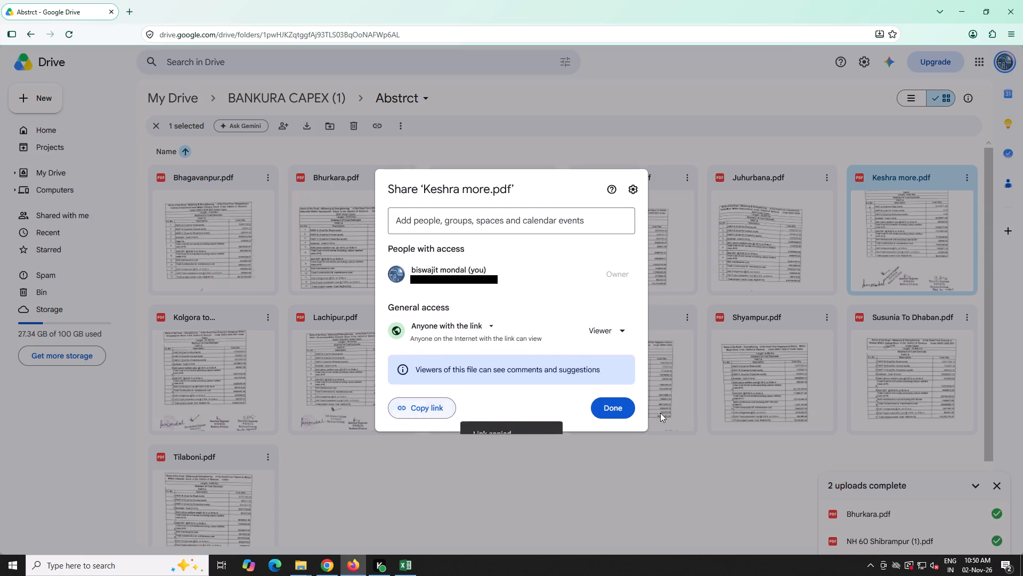
{"action": "left_click", "coordinate": [622, 404]}
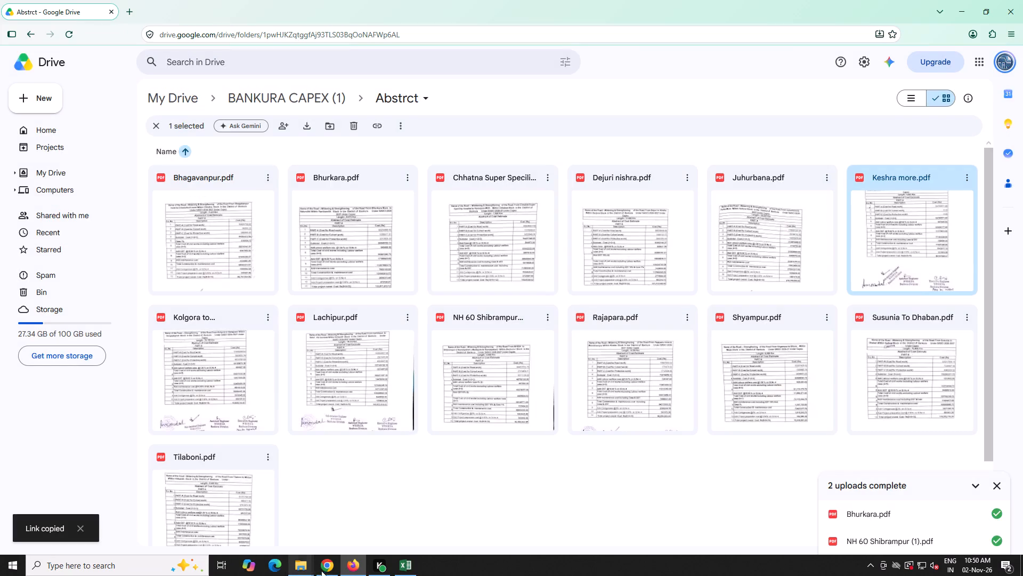
In the SASCI26-27 Google Sheet in Chrome, add the copied link after Gourangadihi to Kesra.pdf in cell I151 as a file chip.
{"action": "left_click", "coordinate": [401, 573]}
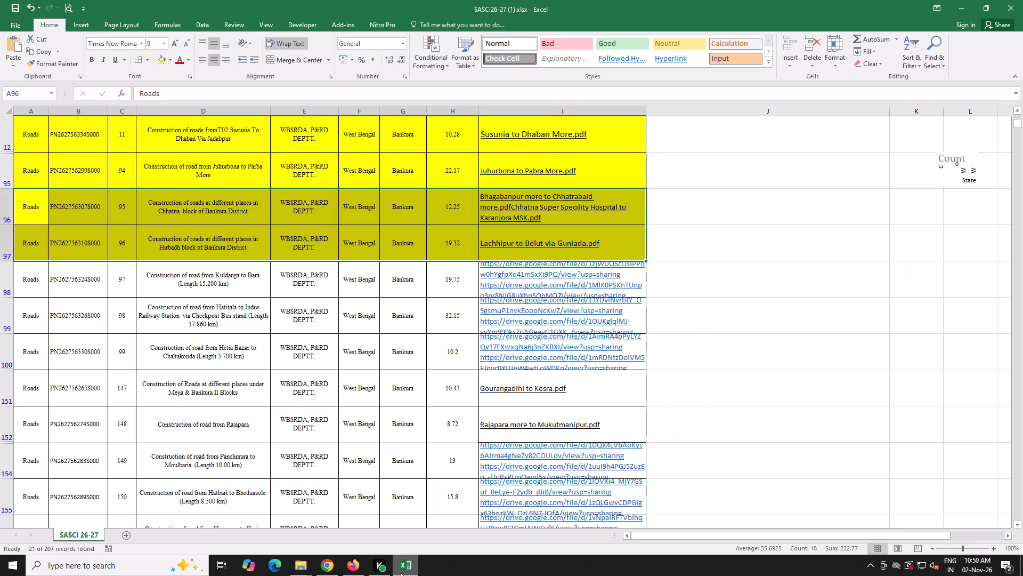
{"action": "left_click", "coordinate": [323, 572]}
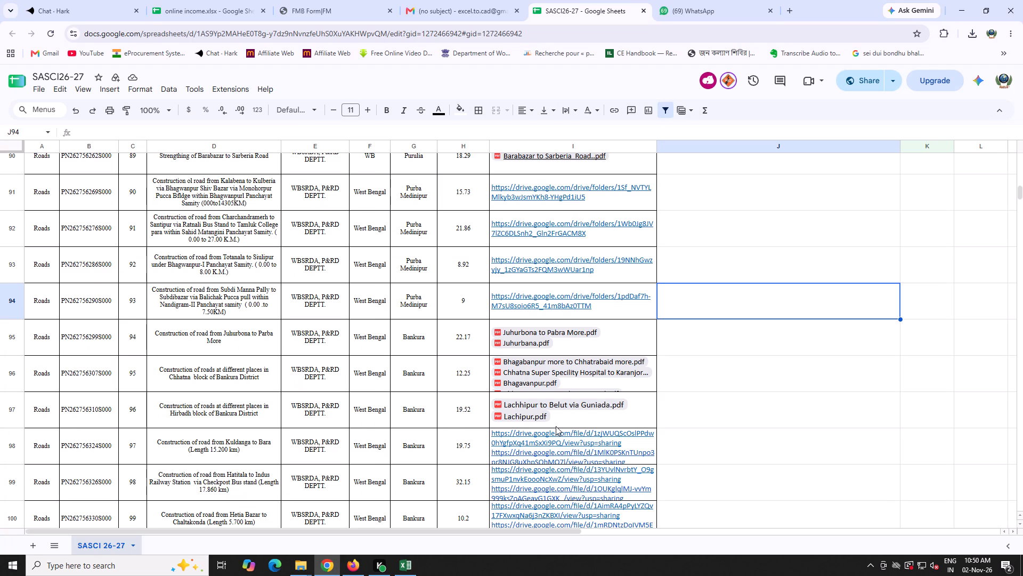
{"action": "left_click", "coordinate": [412, 570]}
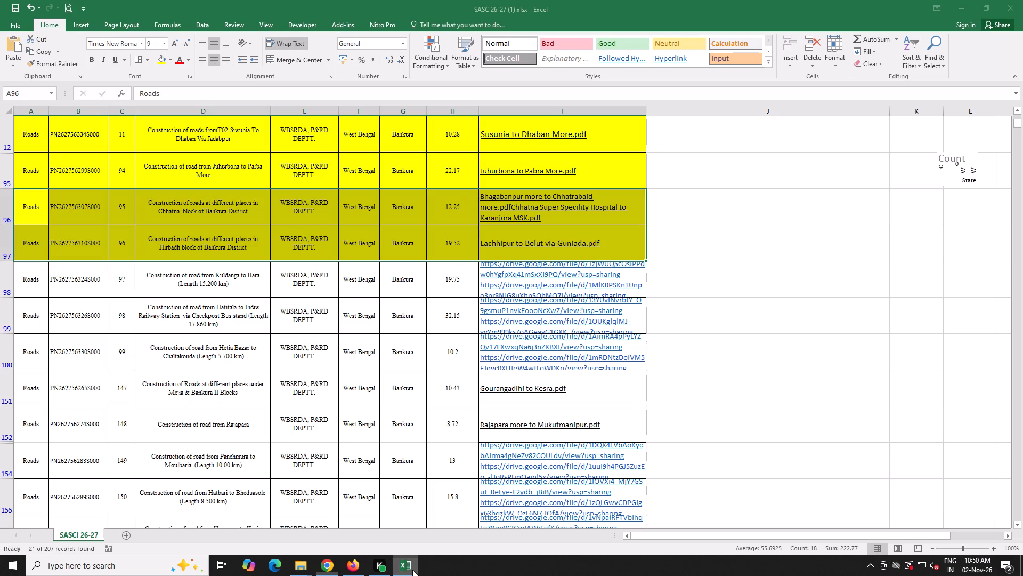
{"action": "left_click", "coordinate": [412, 570]}
{"action": "scroll", "coordinate": [449, 487], "scroll_direction": "down", "scroll_amount": 12}
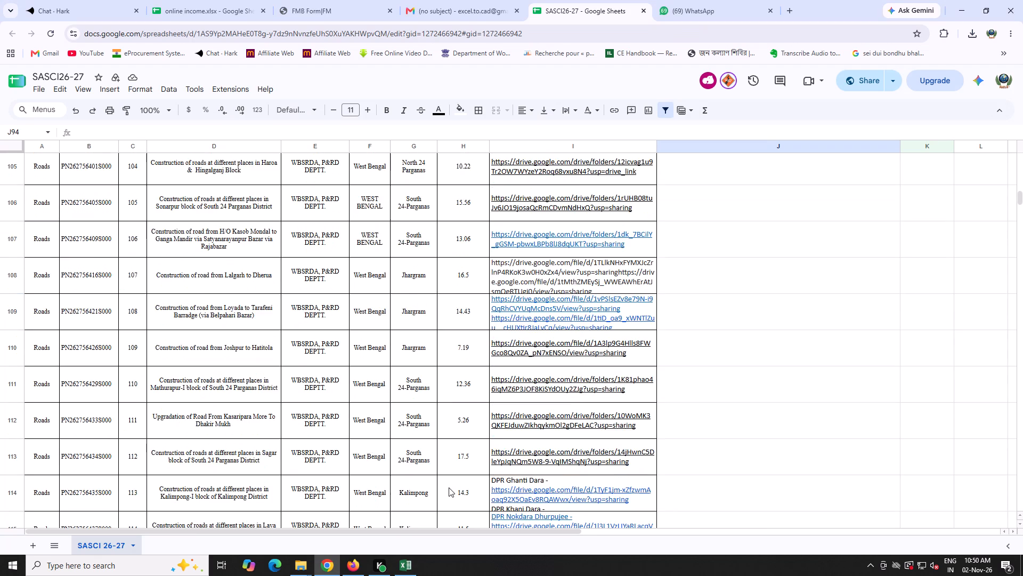
{"action": "scroll", "coordinate": [449, 487], "scroll_direction": "down", "scroll_amount": 16}
{"action": "scroll", "coordinate": [449, 487], "scroll_direction": "down", "scroll_amount": 6}
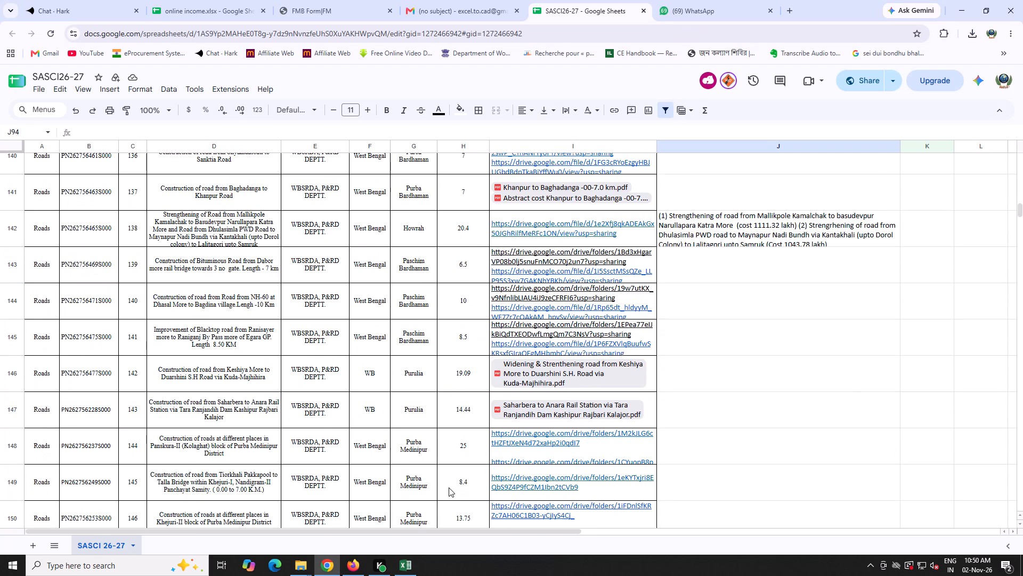
{"action": "scroll", "coordinate": [449, 487], "scroll_direction": "down", "scroll_amount": 1}
{"action": "double_click", "coordinate": [590, 493]}
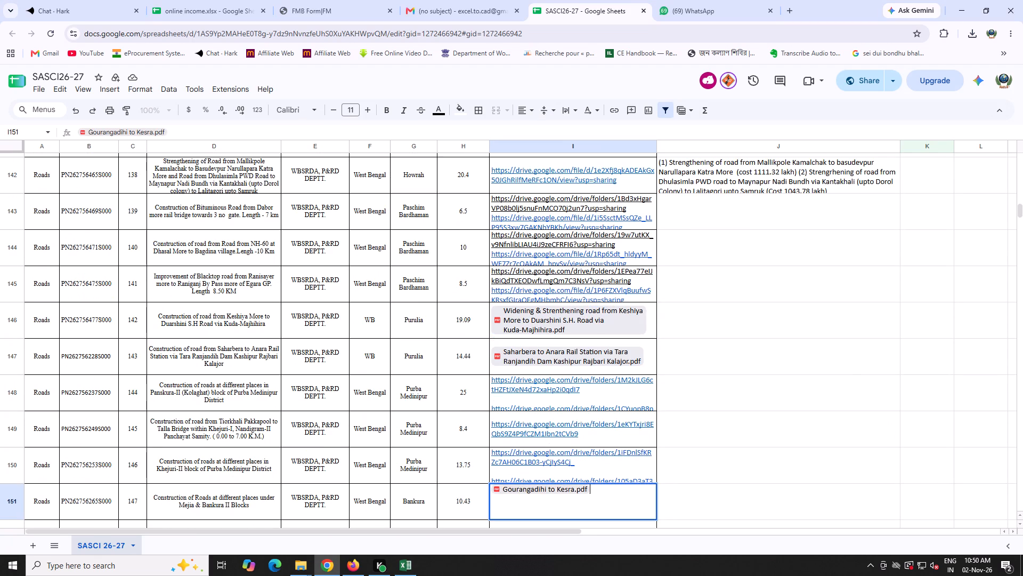
{"action": "key", "text": "ctrl+v"}
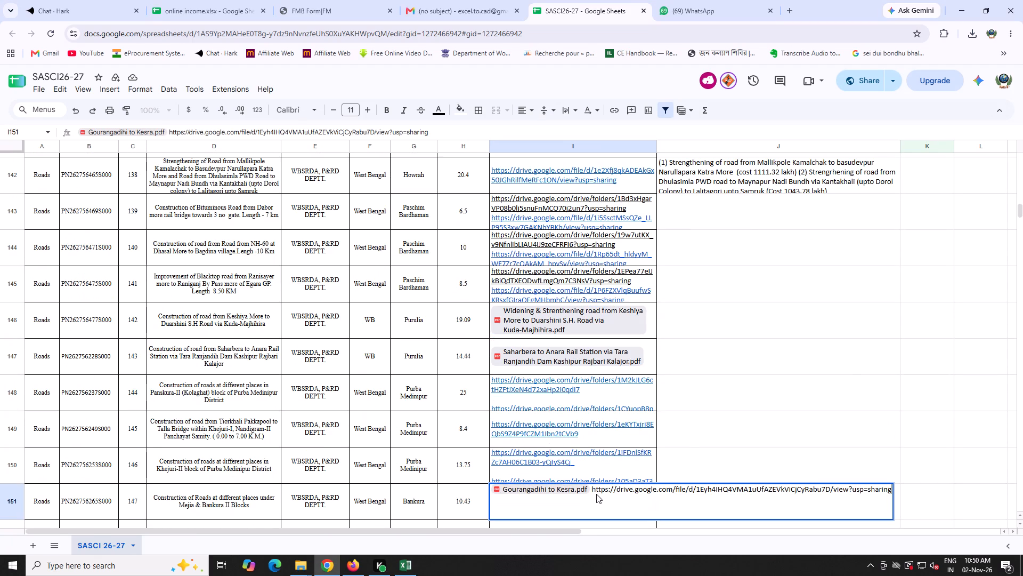
{"action": "left_click", "coordinate": [651, 435]}
{"action": "left_click", "coordinate": [765, 423]}
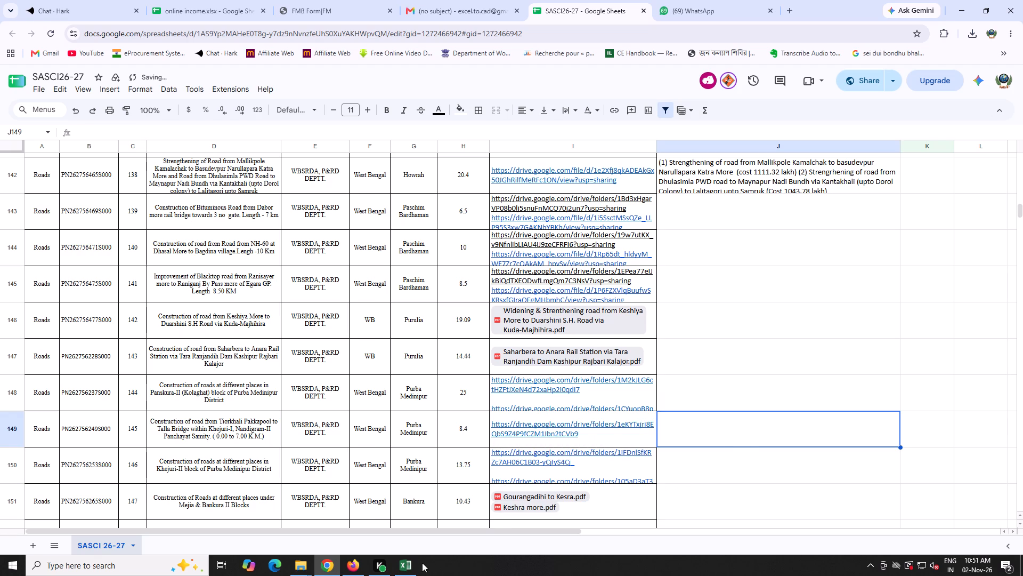
Check the remaining Bankura rows in Excel, and in Firefox share Rajapara.pdf with anyone with the link as Viewer and copy its link.
{"action": "left_click", "coordinate": [409, 564]}
{"action": "scroll", "coordinate": [407, 557], "scroll_direction": "down", "scroll_amount": 2}
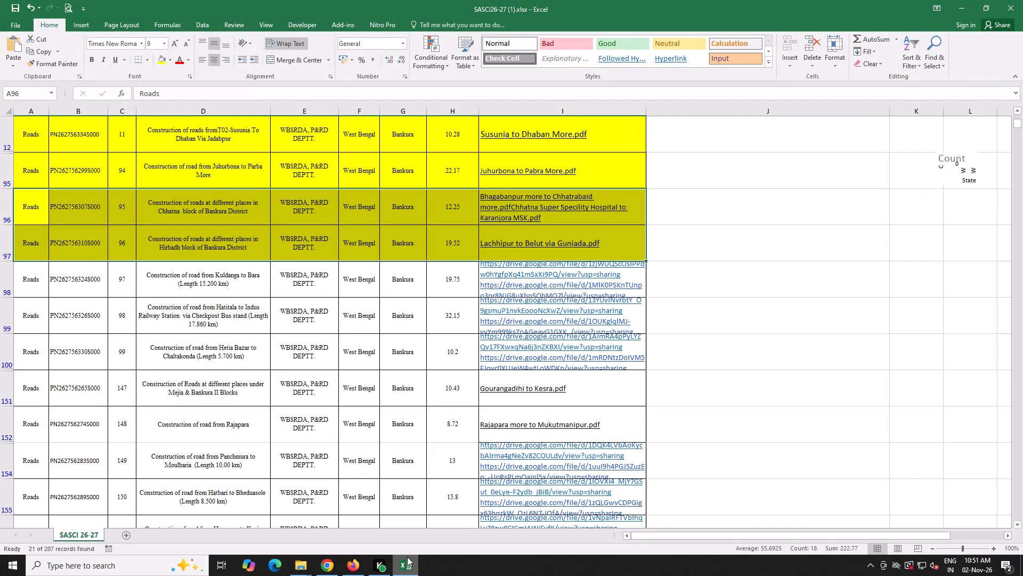
{"action": "scroll", "coordinate": [407, 557], "scroll_direction": "down", "scroll_amount": 1}
{"action": "scroll", "coordinate": [451, 404], "scroll_direction": "down", "scroll_amount": 3}
{"action": "scroll", "coordinate": [451, 404], "scroll_direction": "up", "scroll_amount": 1}
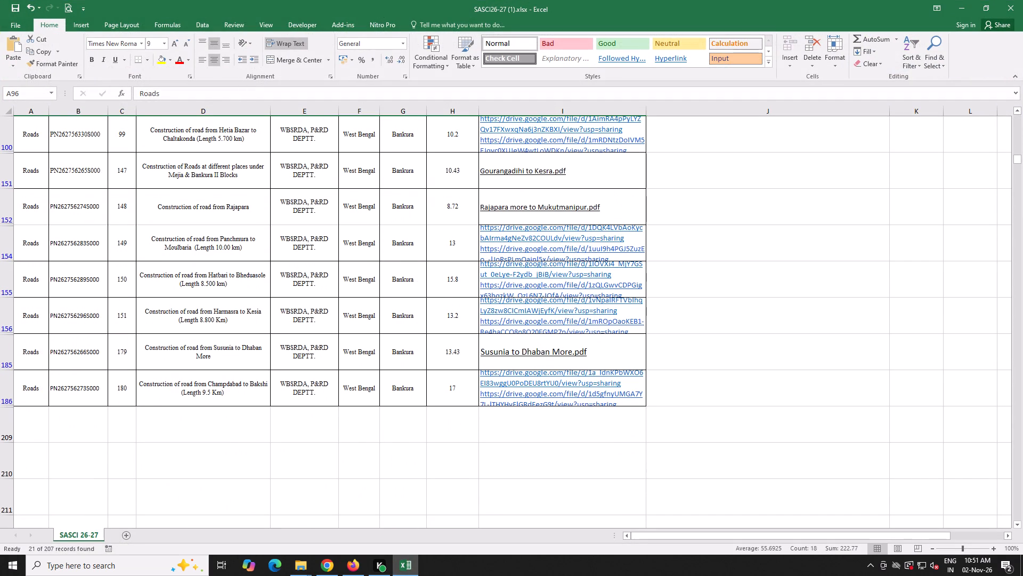
{"action": "left_click", "coordinate": [352, 558]}
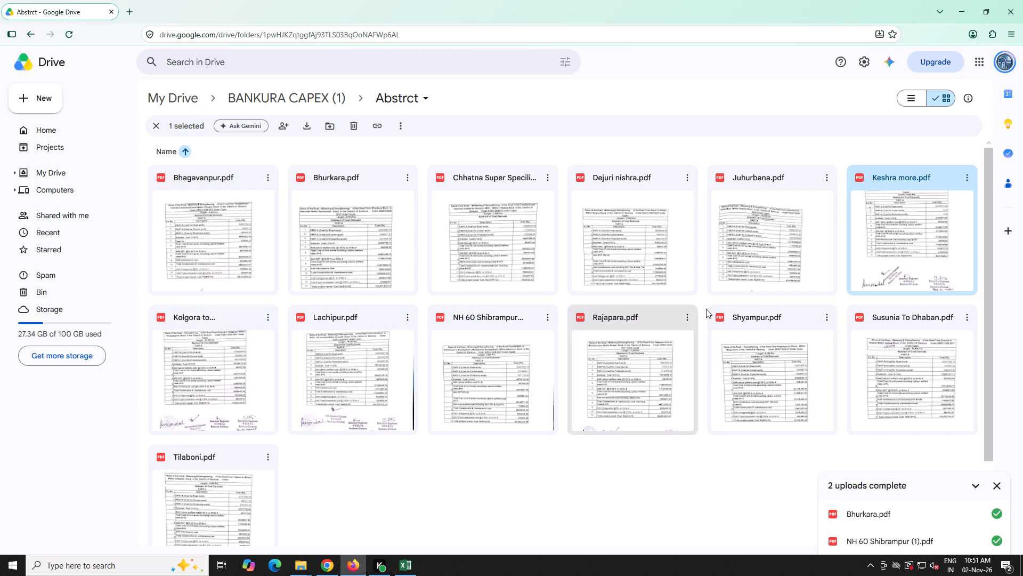
{"action": "left_click", "coordinate": [689, 316]}
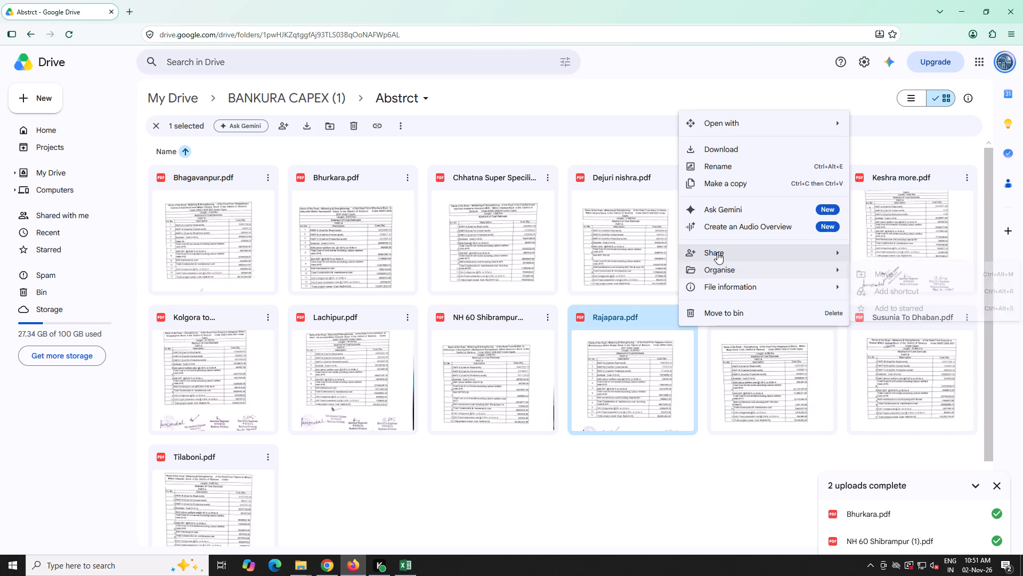
{"action": "left_click", "coordinate": [876, 258]}
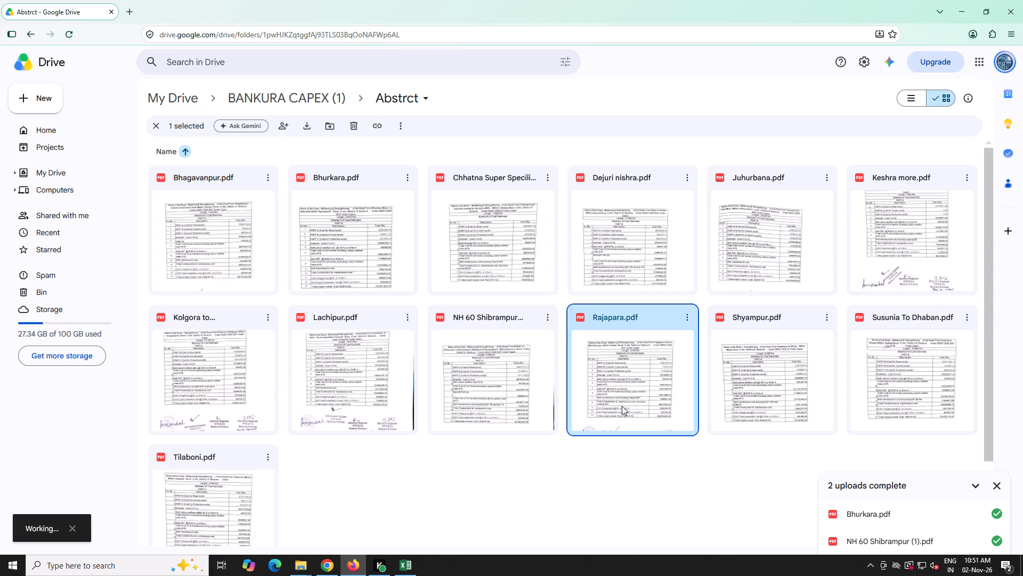
{"action": "left_click", "coordinate": [448, 343]}
{"action": "left_click", "coordinate": [445, 394]}
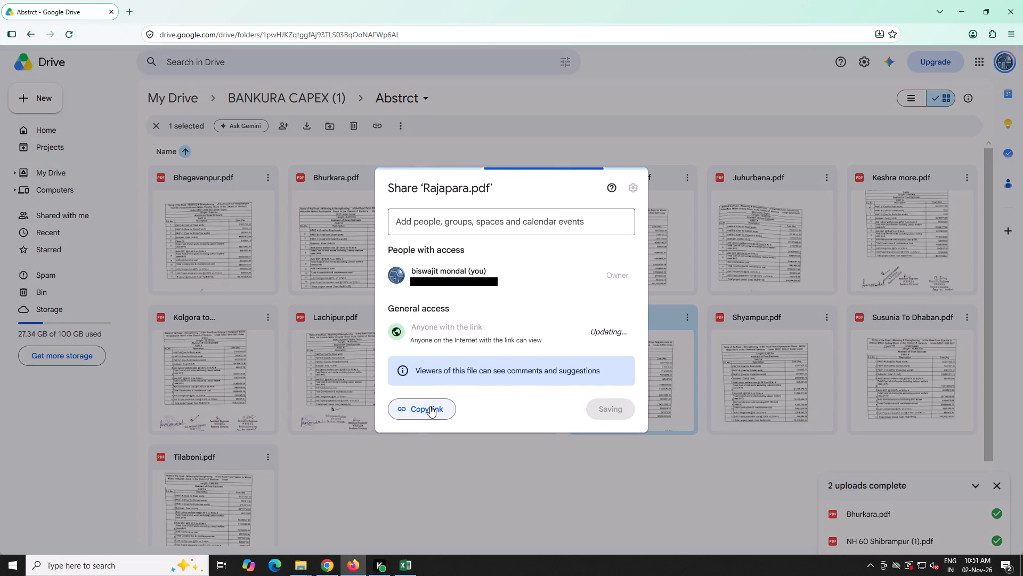
{"action": "left_click", "coordinate": [430, 406]}
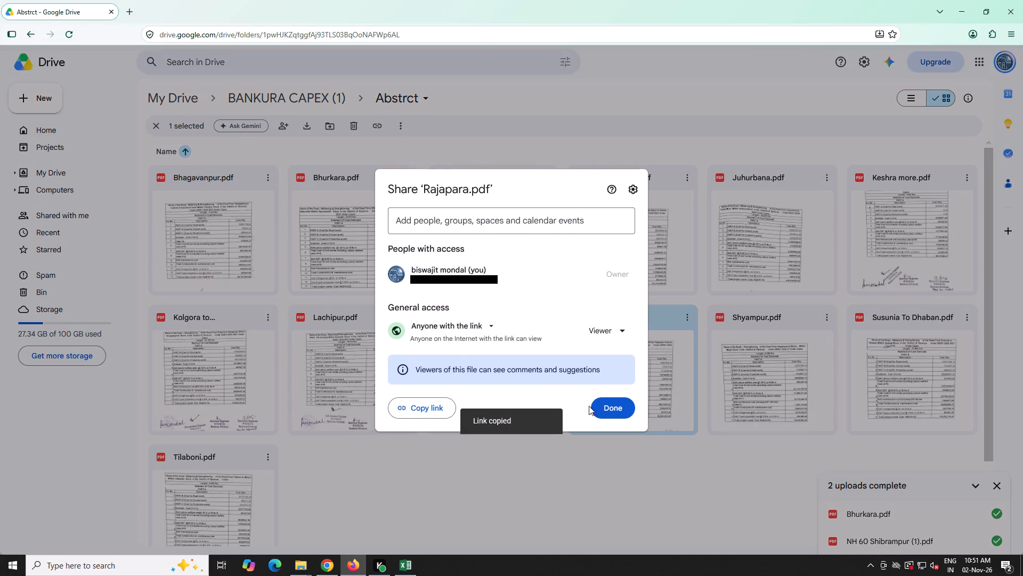
{"action": "left_click", "coordinate": [606, 406]}
{"action": "left_click", "coordinate": [954, 13]}
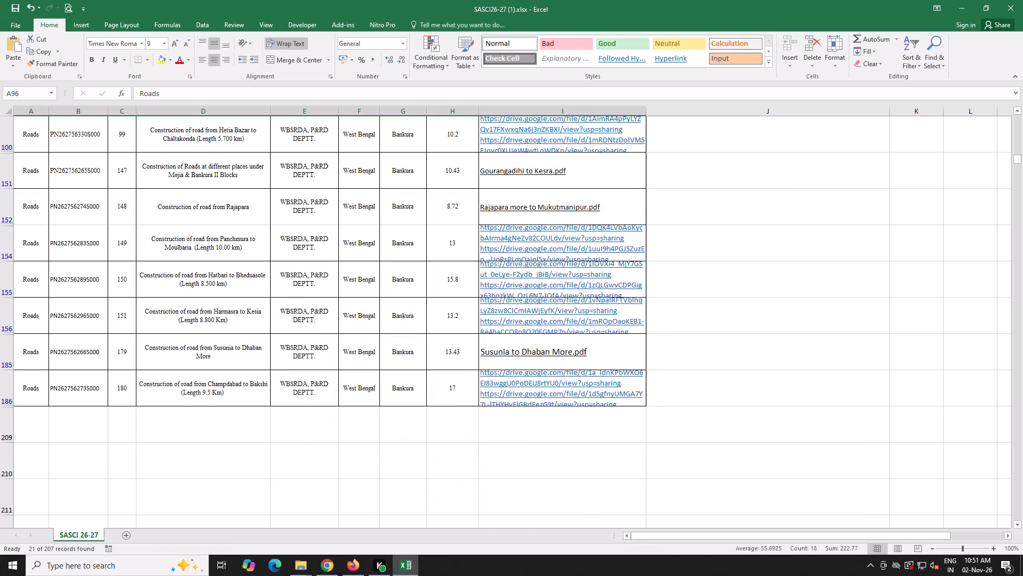
In the SASCI26-27 Google Sheet in Chrome, add the copied link after Rajapara more to Mukutmanipur.pdf in cell I152 as a file chip.
{"action": "left_click", "coordinate": [362, 566]}
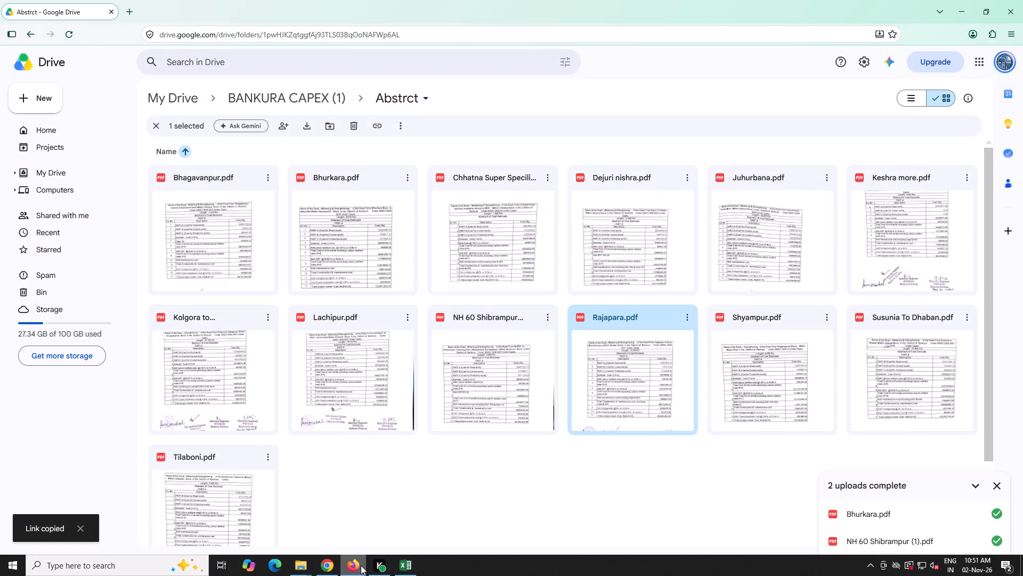
{"action": "left_click", "coordinate": [402, 567]}
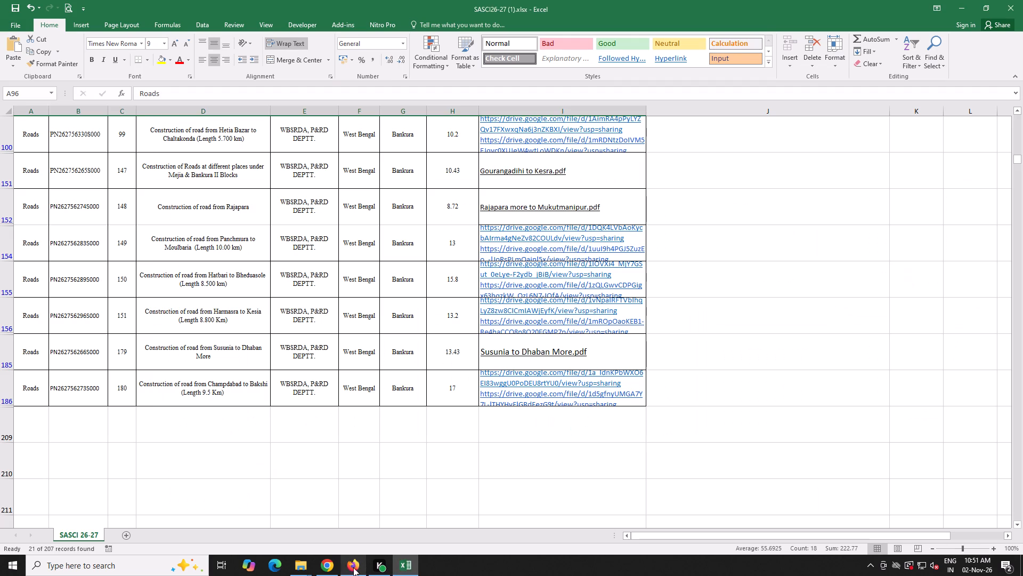
{"action": "left_click", "coordinate": [329, 571]}
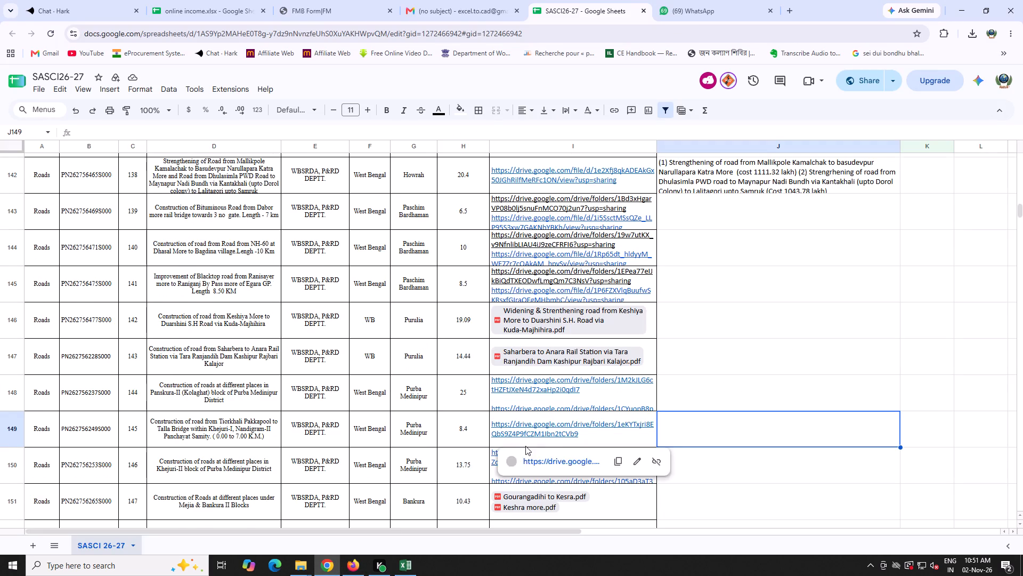
{"action": "scroll", "coordinate": [526, 446], "scroll_direction": "down", "scroll_amount": 1}
{"action": "double_click", "coordinate": [629, 486]}
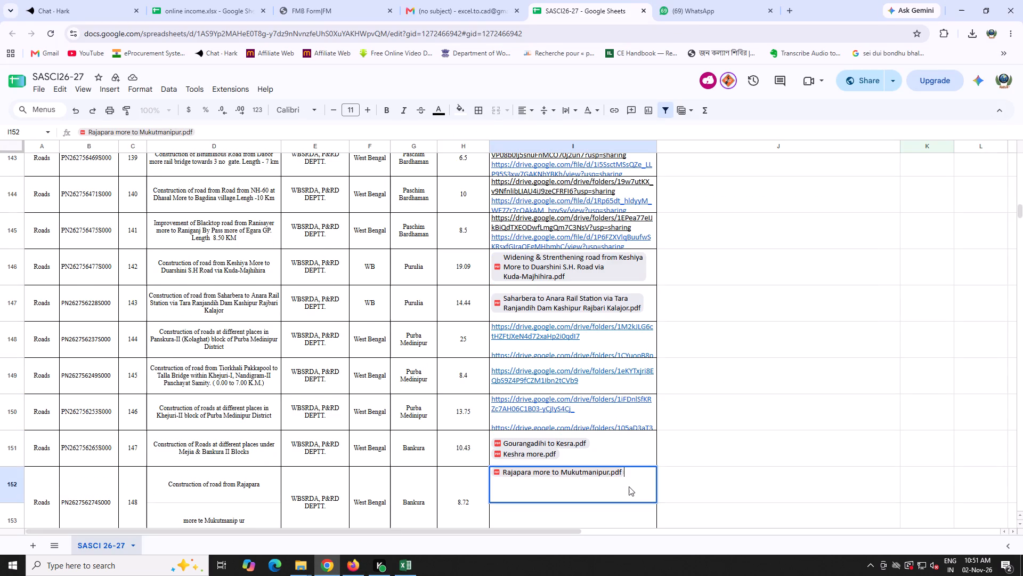
{"action": "key", "text": "ctrl+v"}
{"action": "left_click", "coordinate": [648, 414]}
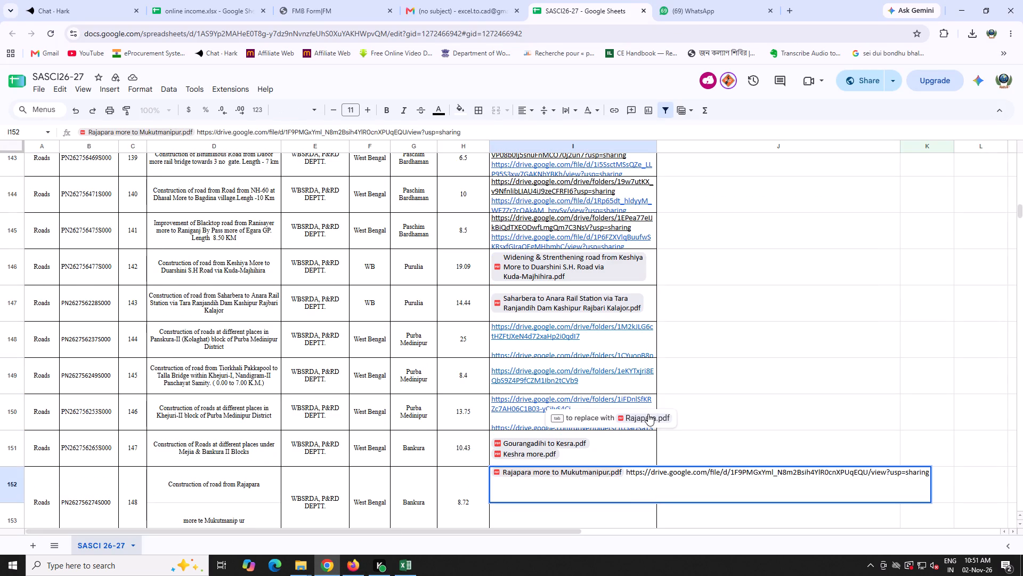
{"action": "left_click", "coordinate": [712, 394]}
{"action": "scroll", "coordinate": [711, 398], "scroll_direction": "down", "scroll_amount": 2}
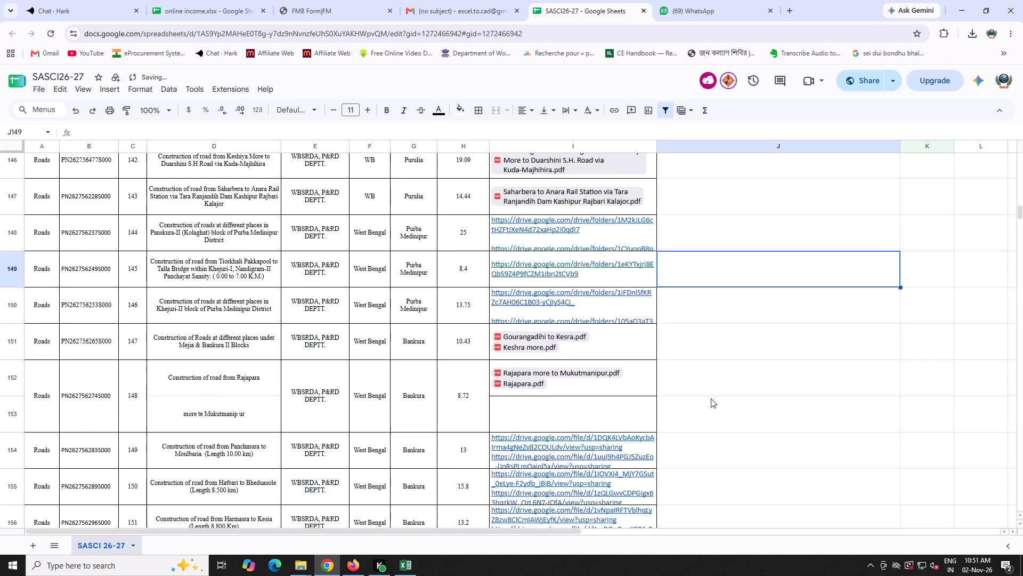
{"action": "scroll", "coordinate": [711, 398], "scroll_direction": "down", "scroll_amount": 2}
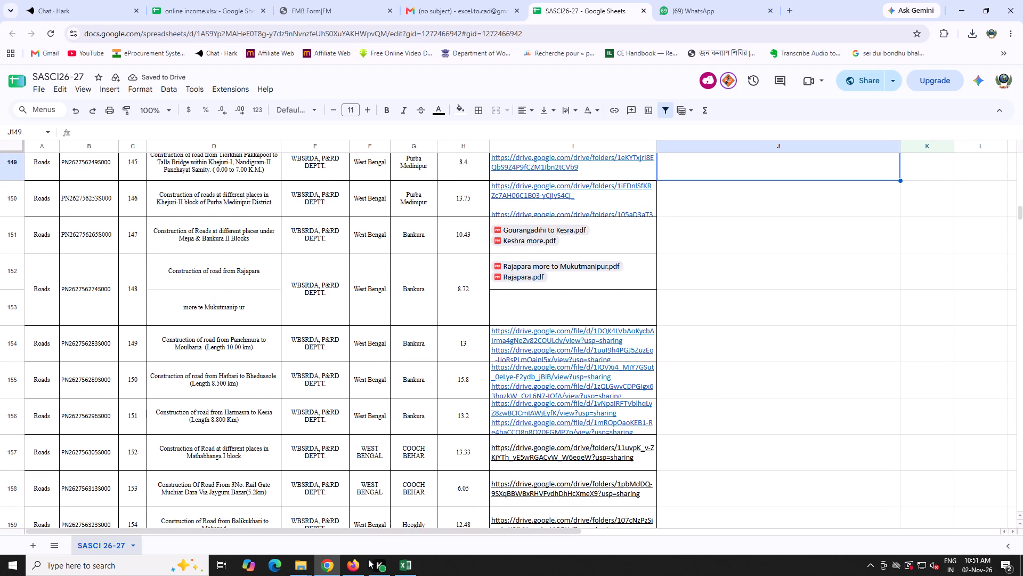
In Excel, highlight the Bankura rows 151 and 152 in yellow from column A to column I.
{"action": "left_click", "coordinate": [403, 562]}
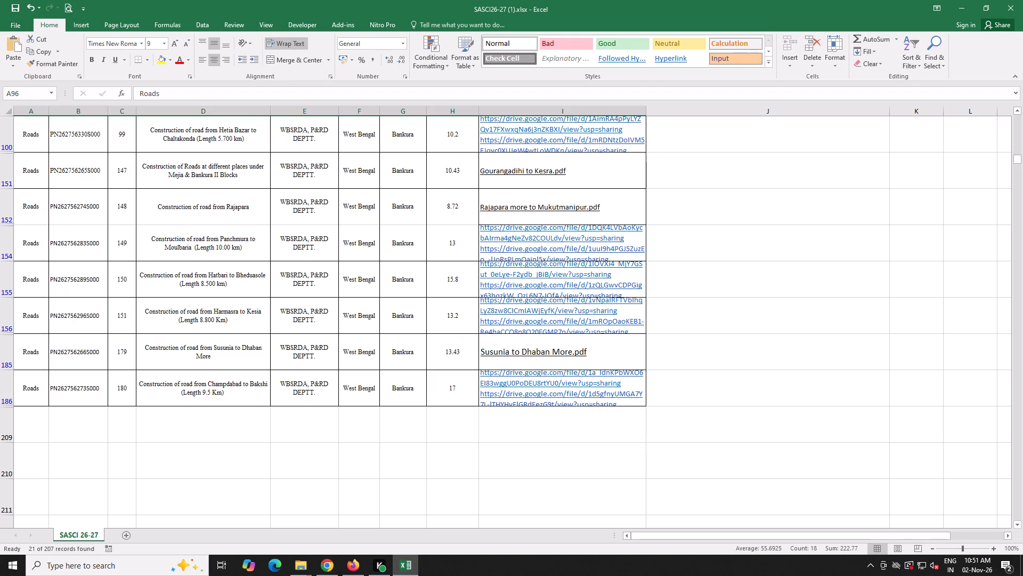
{"action": "left_click_drag", "start_coordinate": [28, 171], "coordinate": [567, 172]}
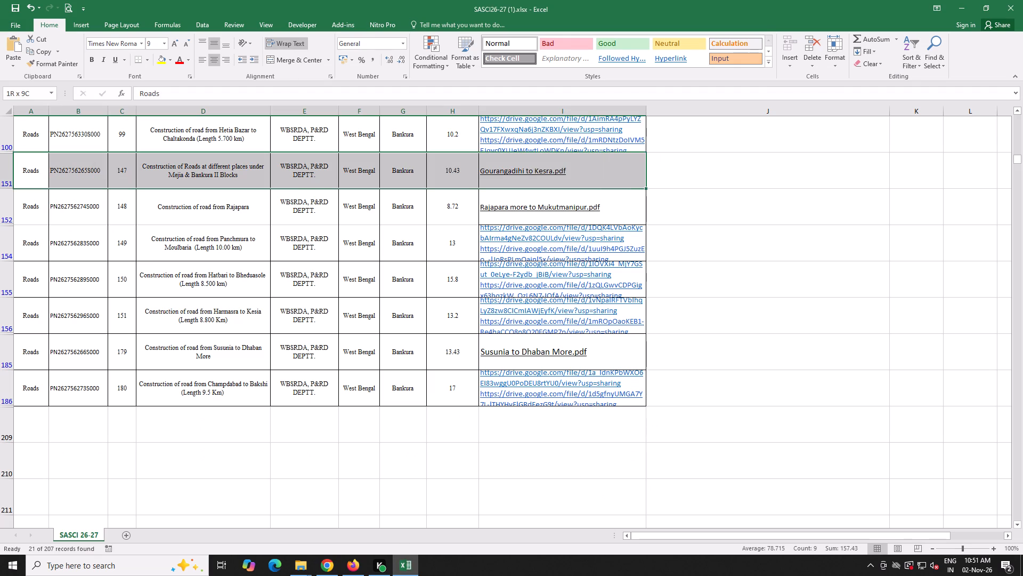
{"action": "left_click_drag", "start_coordinate": [567, 172], "coordinate": [570, 199]}
{"action": "left_click", "coordinate": [160, 61]}
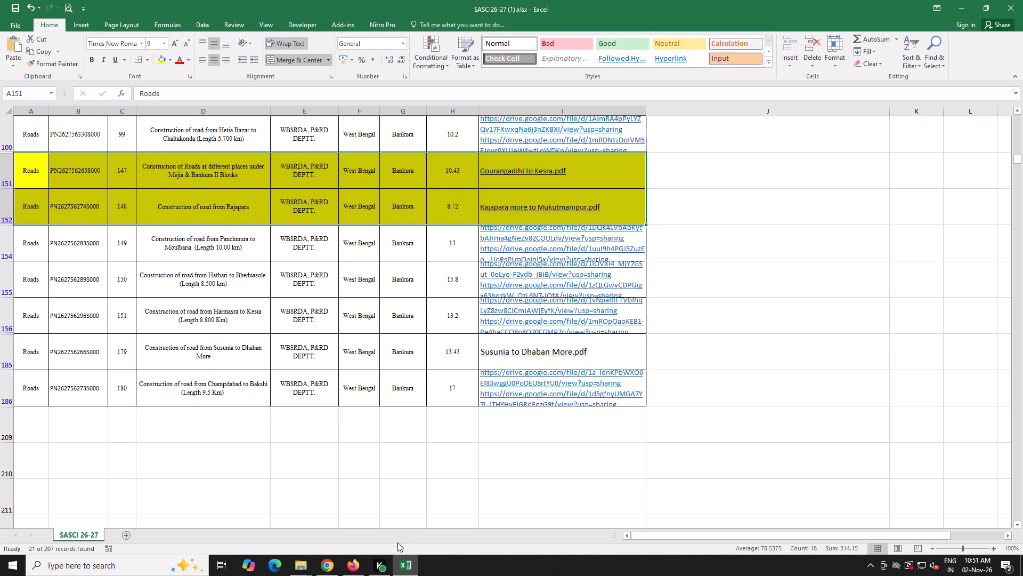
{"action": "left_click", "coordinate": [404, 569]}
{"action": "left_click", "coordinate": [404, 569]}
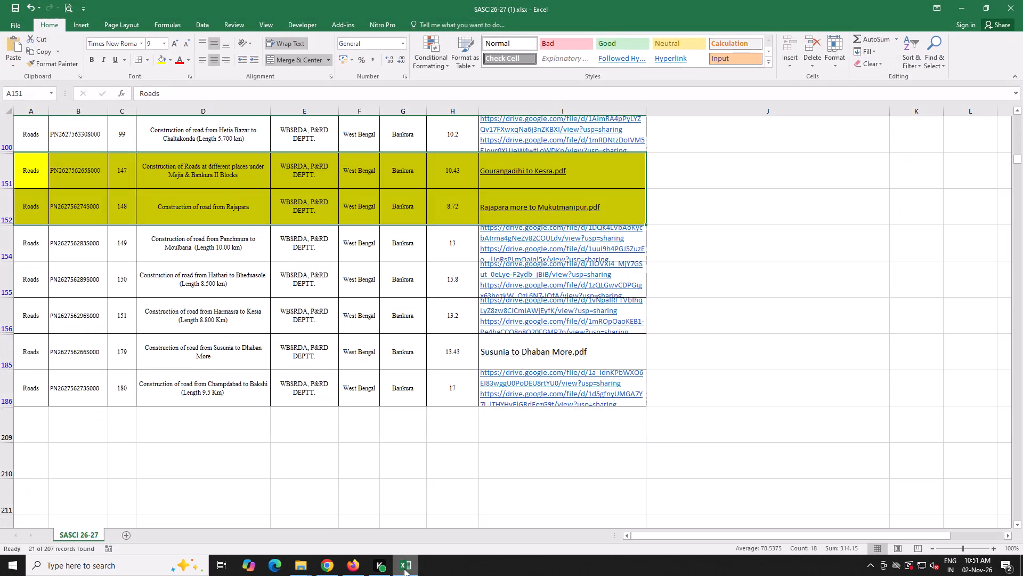
{"action": "left_click", "coordinate": [404, 569]}
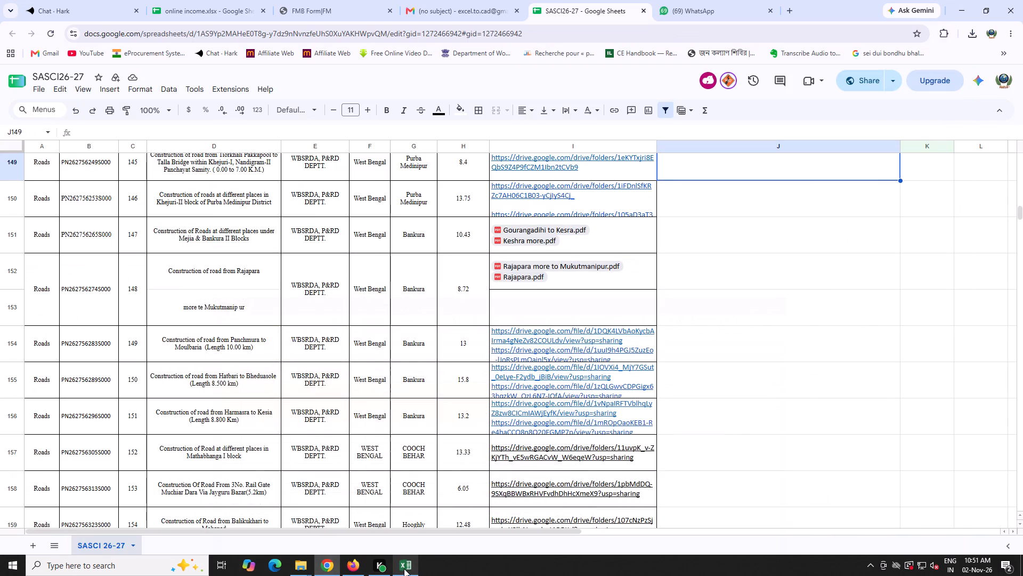
{"action": "left_click", "coordinate": [404, 569]}
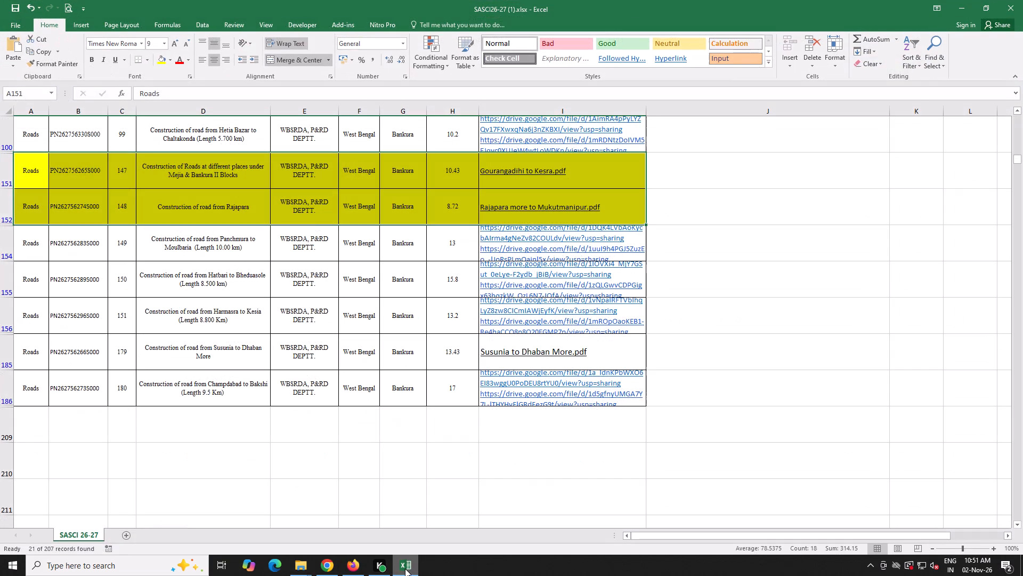
In the Drive Abstrct folder in Firefox, copy the sharing link of Susunia To Dhaban.pdf.
{"action": "left_click", "coordinate": [343, 566]}
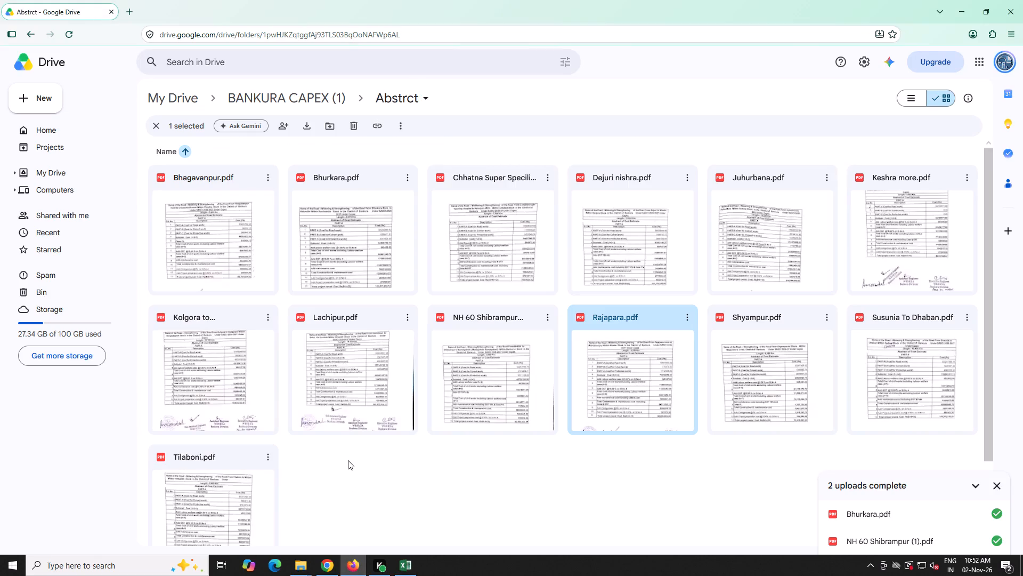
{"action": "left_click", "coordinate": [964, 317]}
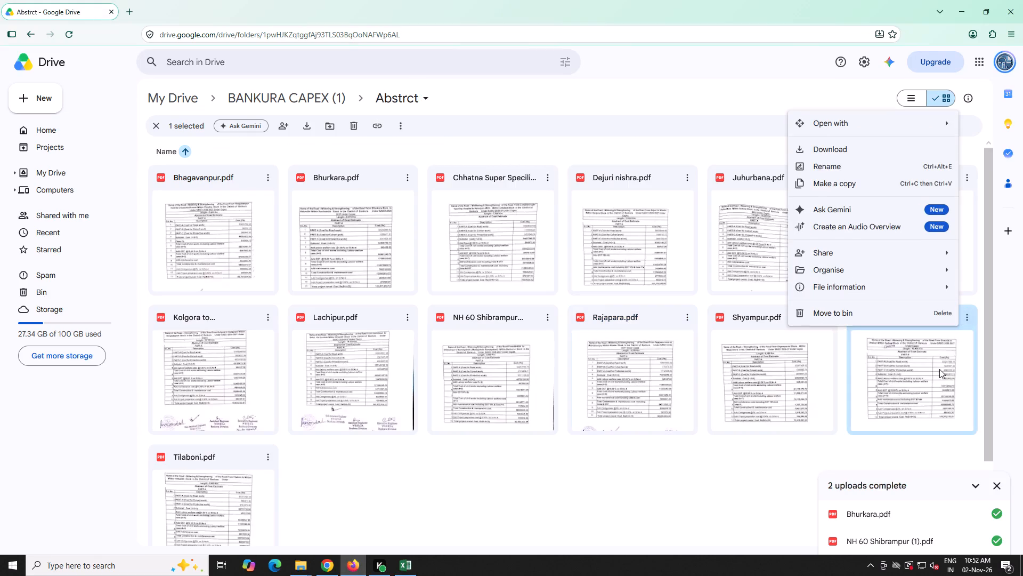
{"action": "left_click", "coordinate": [676, 259]}
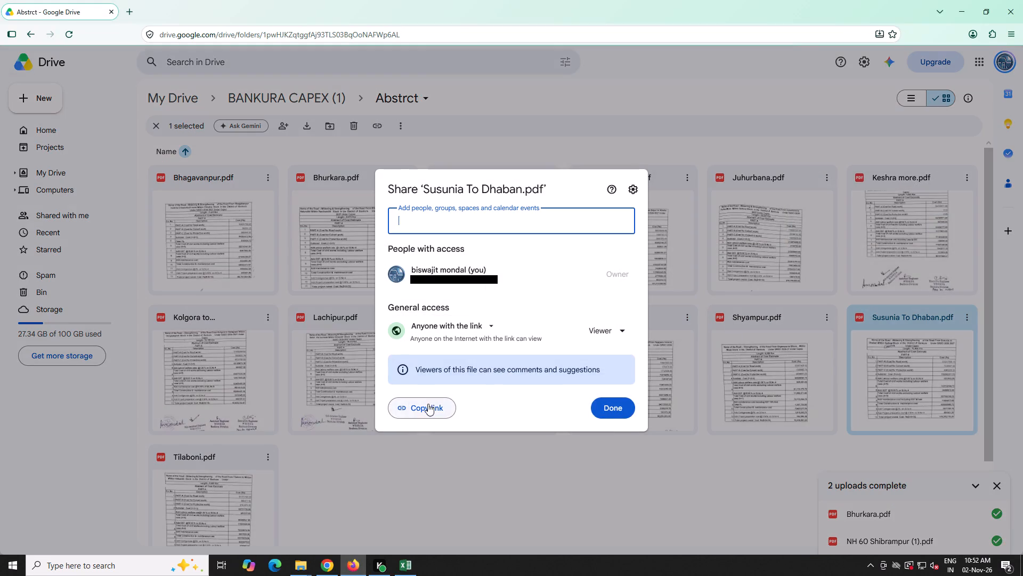
{"action": "left_click", "coordinate": [427, 405]}
{"action": "left_click", "coordinate": [621, 412]}
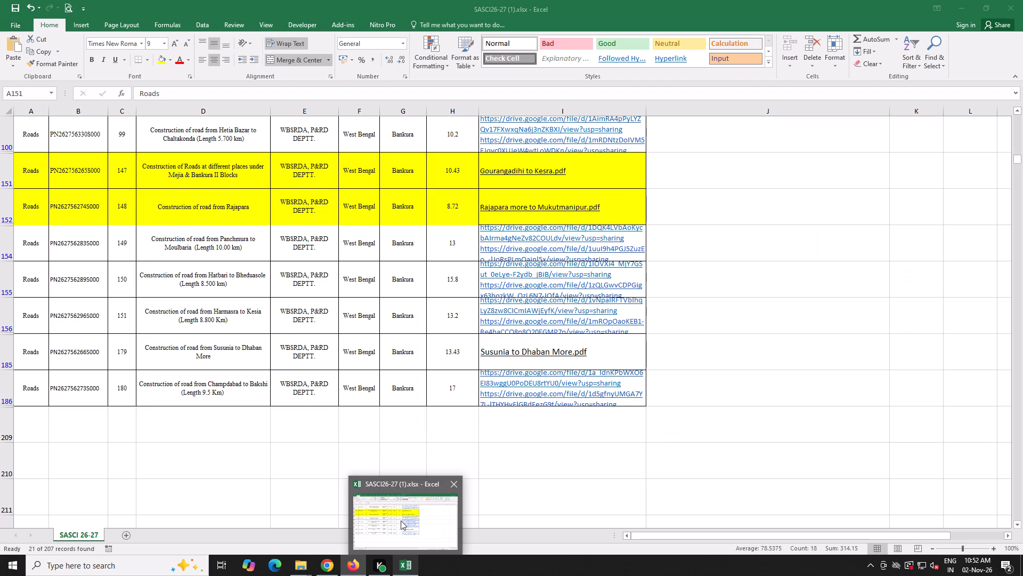
In the SASCI26-27 Google Sheet in Chrome, add the copied link after Susunia to Dhaban More.pdf in cell I185 as a file chip.
{"action": "left_click", "coordinate": [401, 521]}
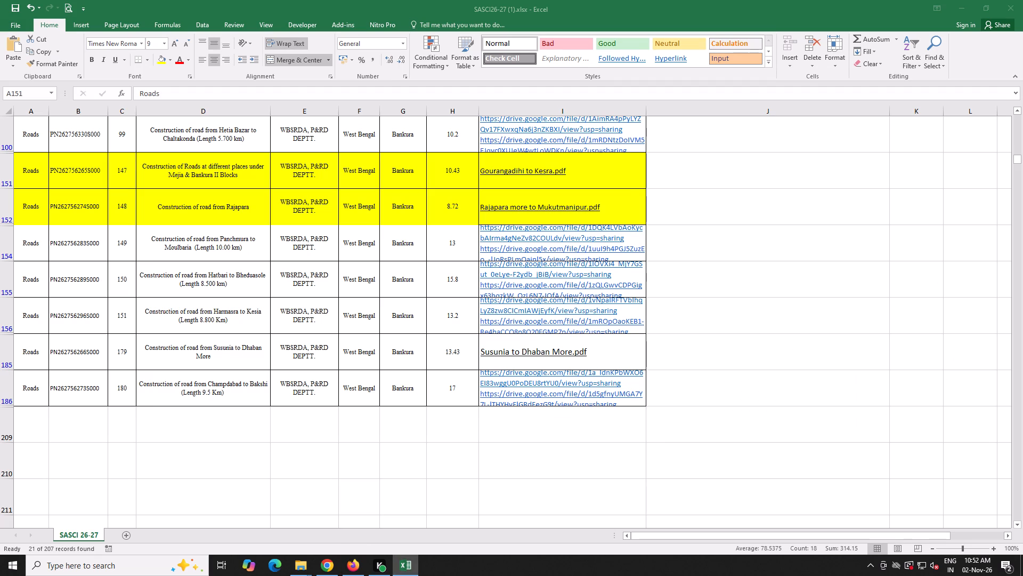
{"action": "left_click", "coordinate": [349, 565]}
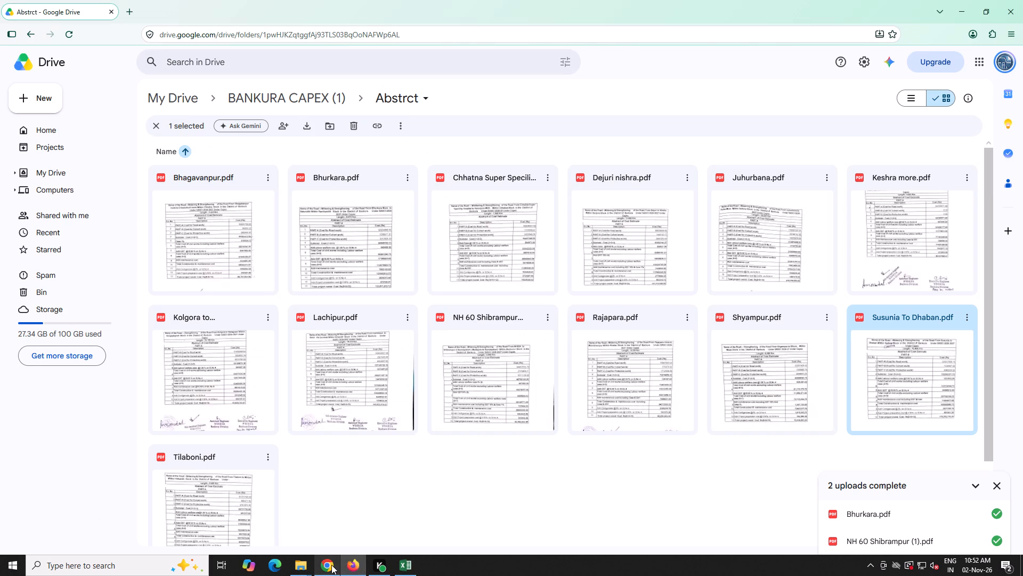
{"action": "left_click", "coordinate": [331, 565]}
{"action": "scroll", "coordinate": [375, 499], "scroll_direction": "down", "scroll_amount": 9}
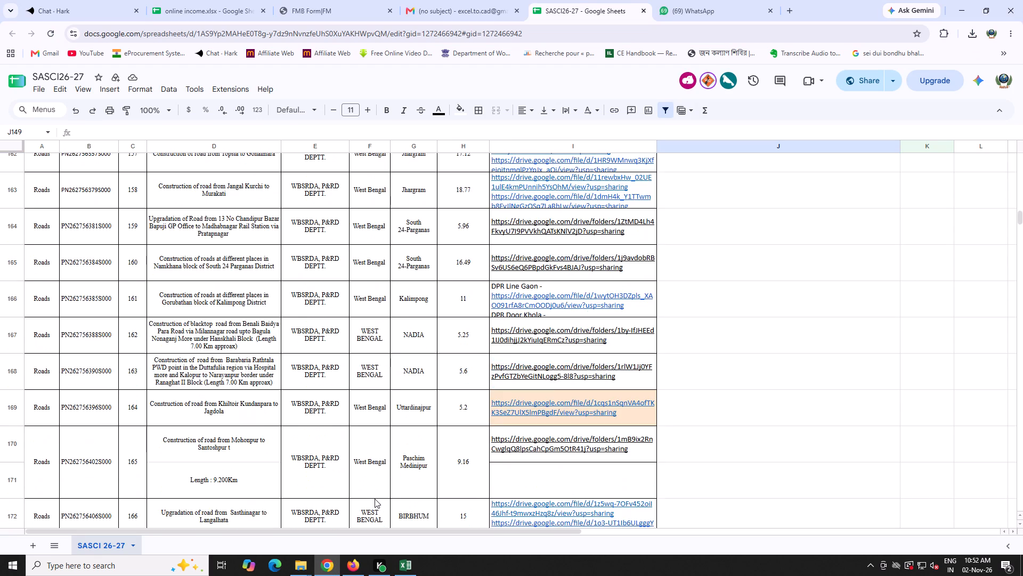
{"action": "scroll", "coordinate": [375, 499], "scroll_direction": "down", "scroll_amount": 16}
{"action": "scroll", "coordinate": [376, 501], "scroll_direction": "up", "scroll_amount": 2}
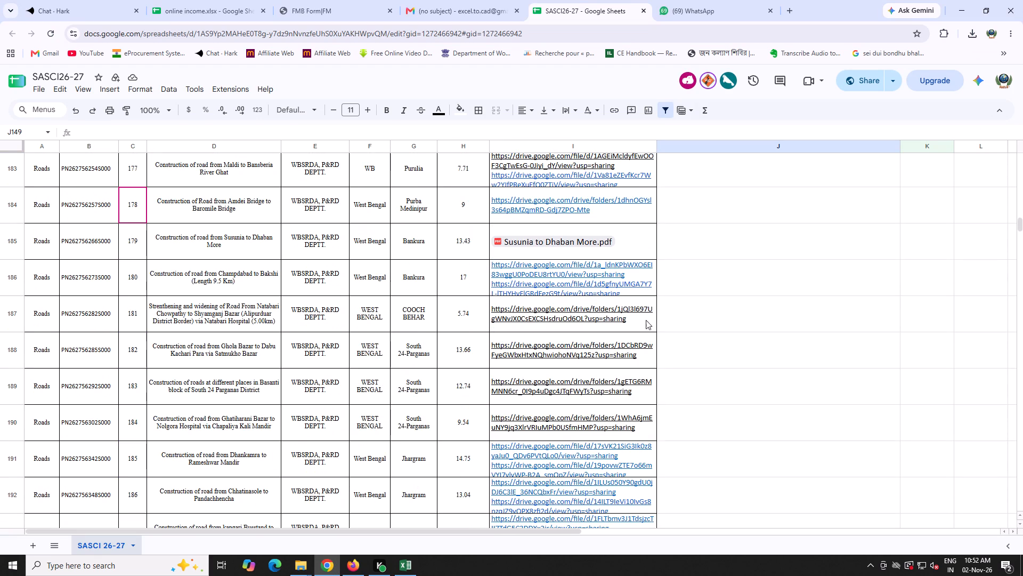
{"action": "double_click", "coordinate": [629, 243]}
{"action": "key", "text": "ctrl+v"}
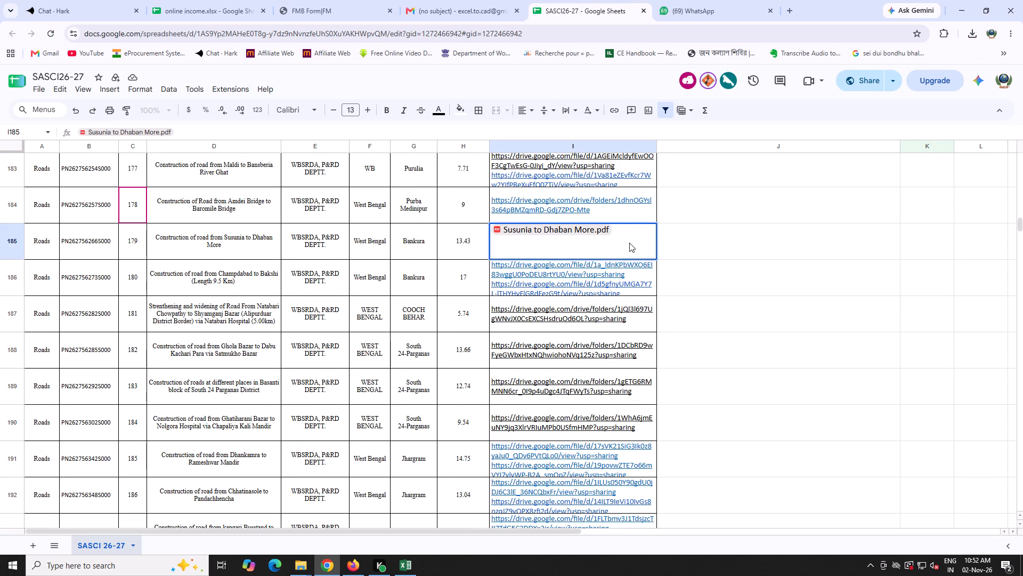
{"action": "left_click", "coordinate": [673, 212]}
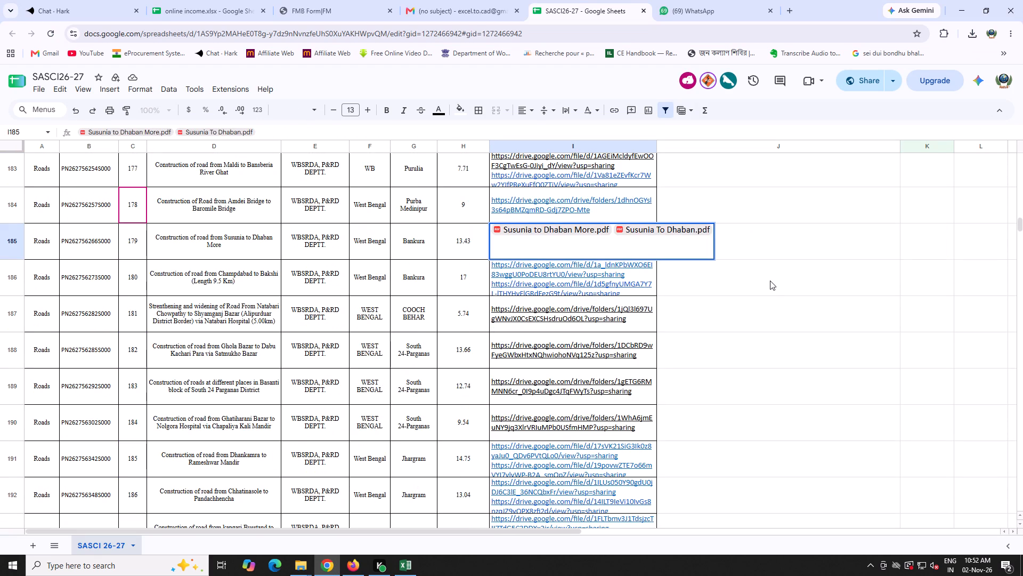
{"action": "left_click", "coordinate": [770, 281]}
{"action": "scroll", "coordinate": [770, 281], "scroll_direction": "down", "scroll_amount": 4}
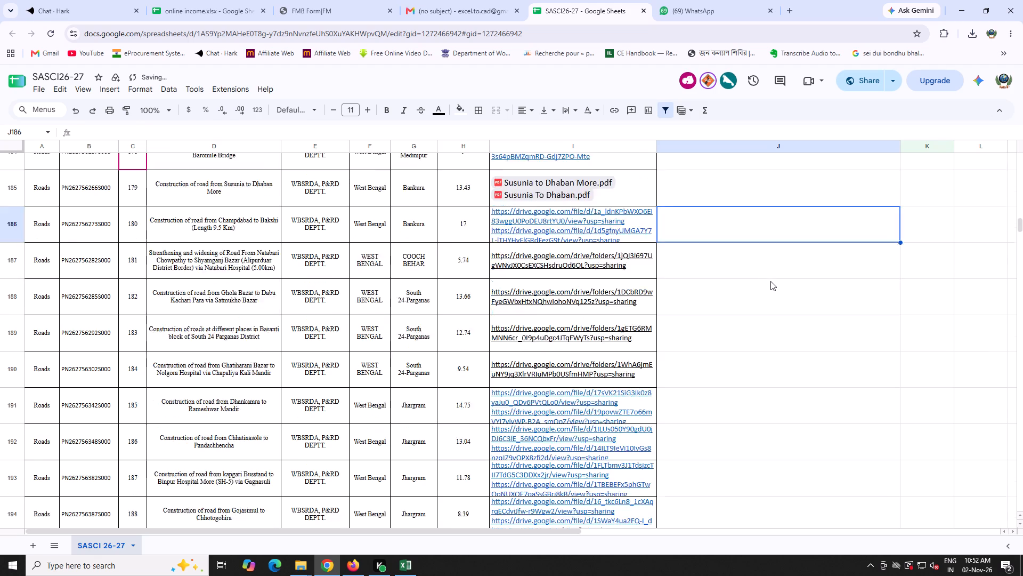
{"action": "scroll", "coordinate": [771, 282], "scroll_direction": "down", "scroll_amount": 4}
In Excel, look through all the filtered Bankura rows for road names matching the remaining abstract PDFs.
{"action": "left_click", "coordinate": [410, 570]}
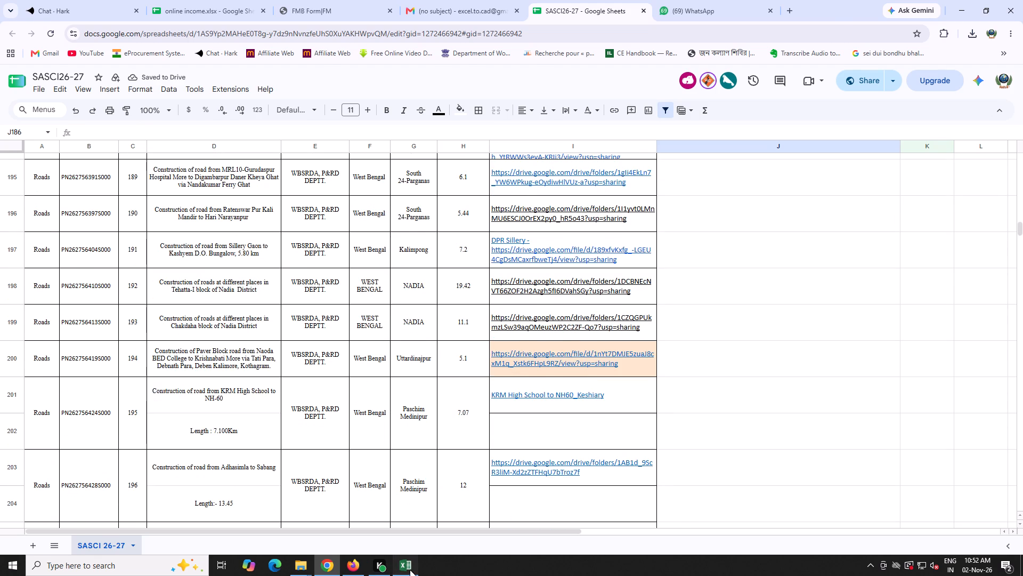
{"action": "scroll", "coordinate": [427, 393], "scroll_direction": "up", "scroll_amount": 2}
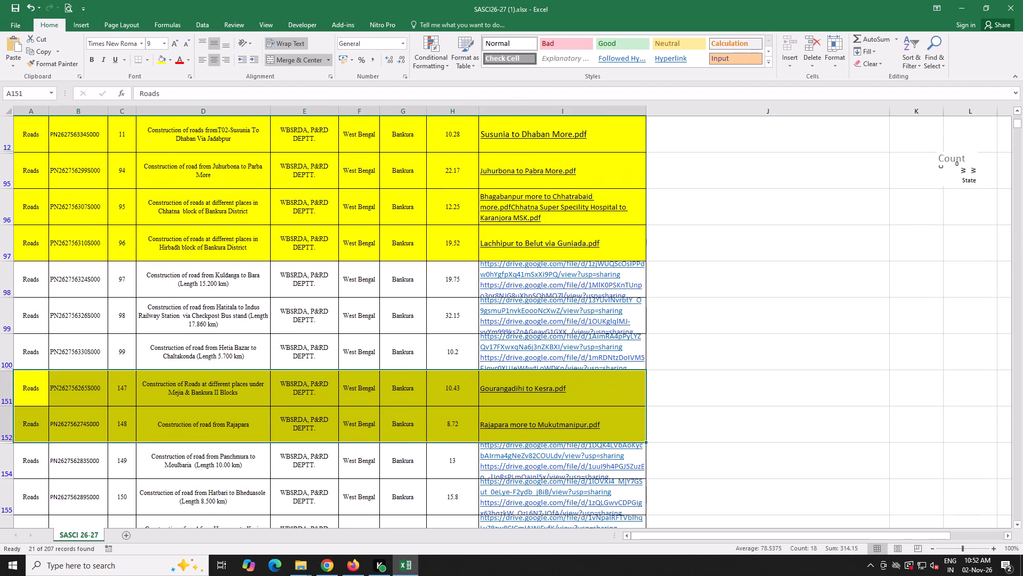
{"action": "scroll", "coordinate": [425, 394], "scroll_direction": "up", "scroll_amount": 3}
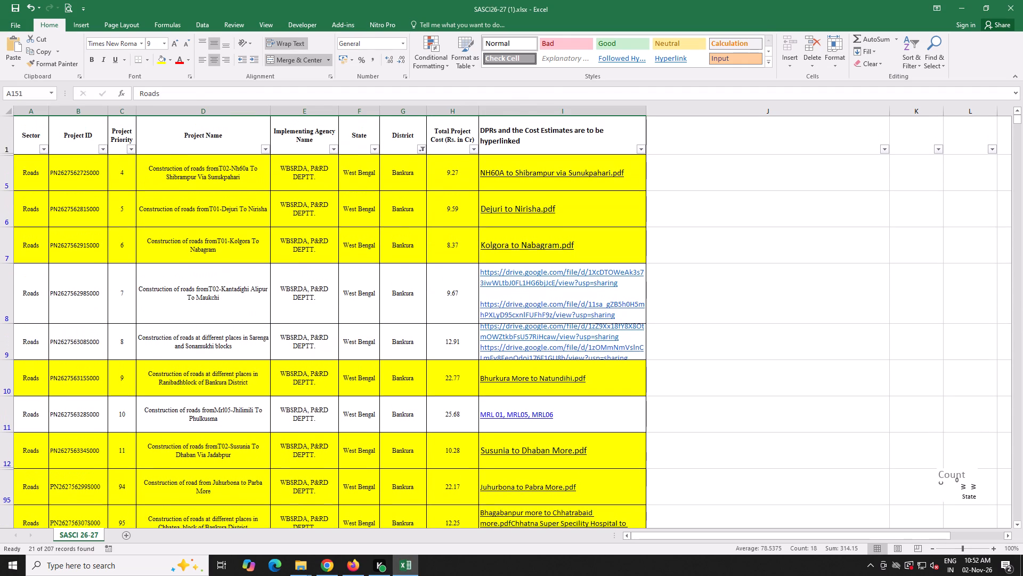
{"action": "scroll", "coordinate": [425, 394], "scroll_direction": "up", "scroll_amount": 2}
{"action": "scroll", "coordinate": [425, 394], "scroll_direction": "down", "scroll_amount": 1}
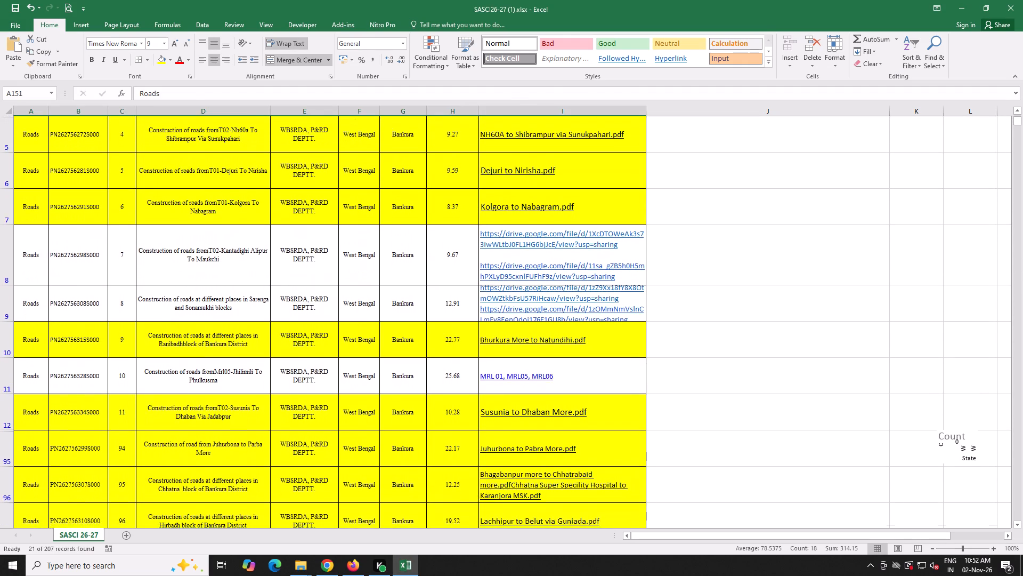
{"action": "scroll", "coordinate": [425, 394], "scroll_direction": "down", "scroll_amount": 3}
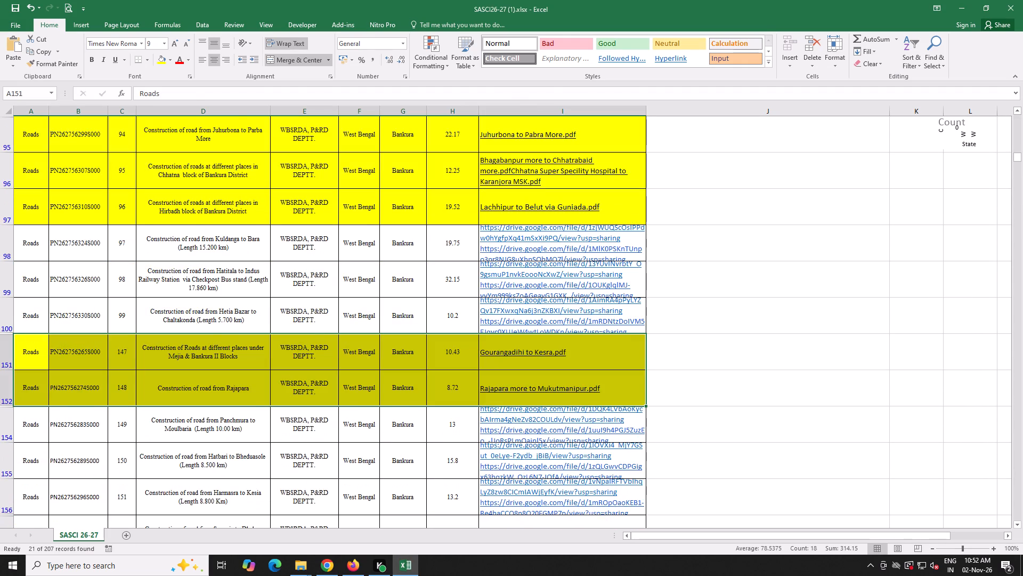
{"action": "scroll", "coordinate": [425, 394], "scroll_direction": "down", "scroll_amount": 4}
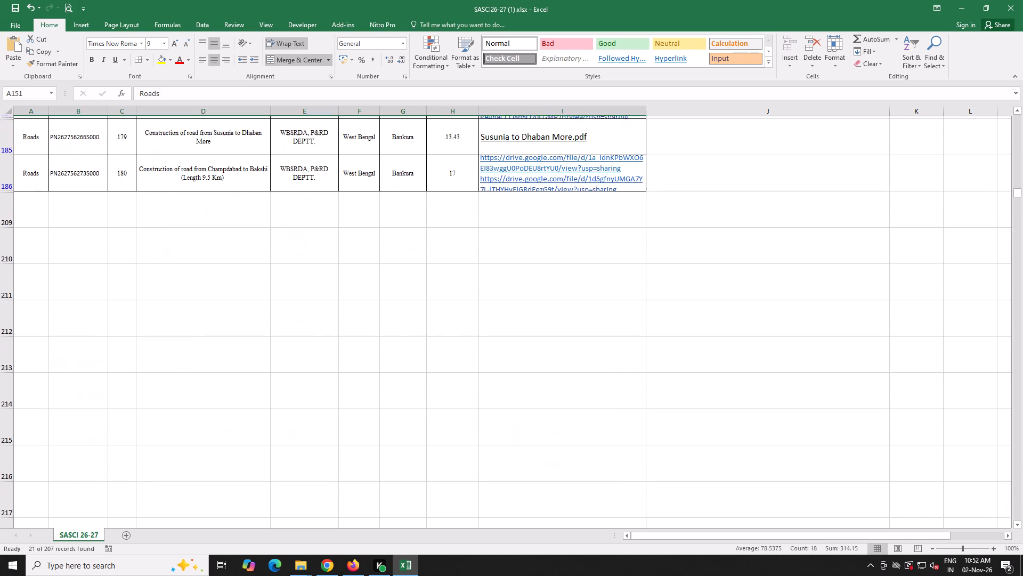
{"action": "scroll", "coordinate": [324, 329], "scroll_direction": "up", "scroll_amount": 2}
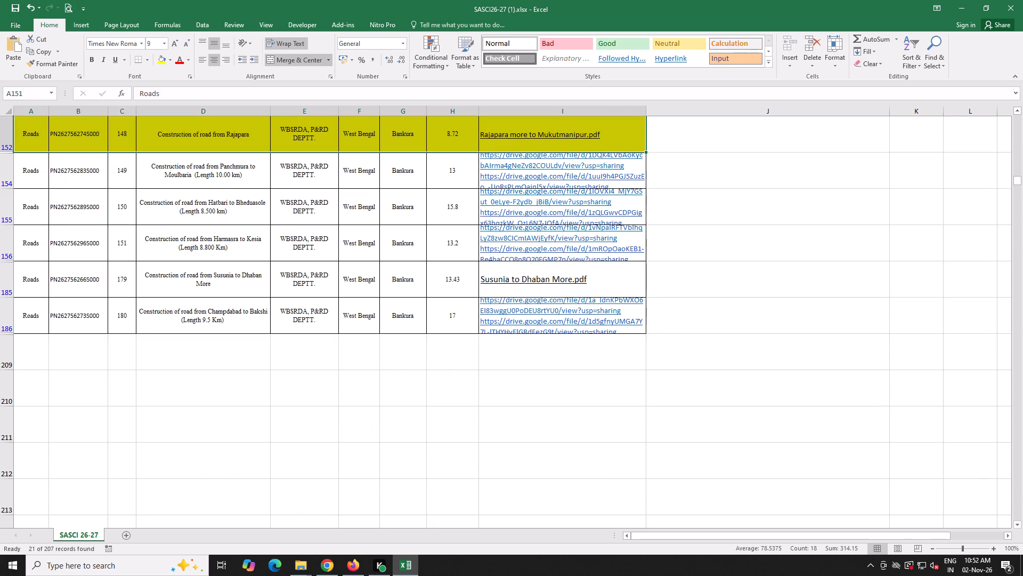
{"action": "scroll", "coordinate": [311, 328], "scroll_direction": "up", "scroll_amount": 3}
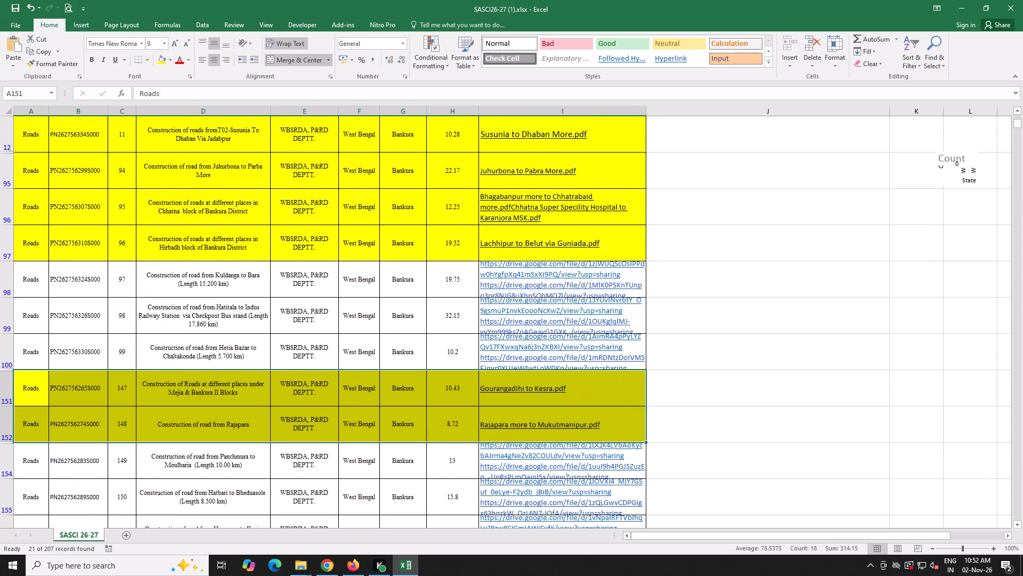
{"action": "scroll", "coordinate": [309, 327], "scroll_direction": "up", "scroll_amount": 5}
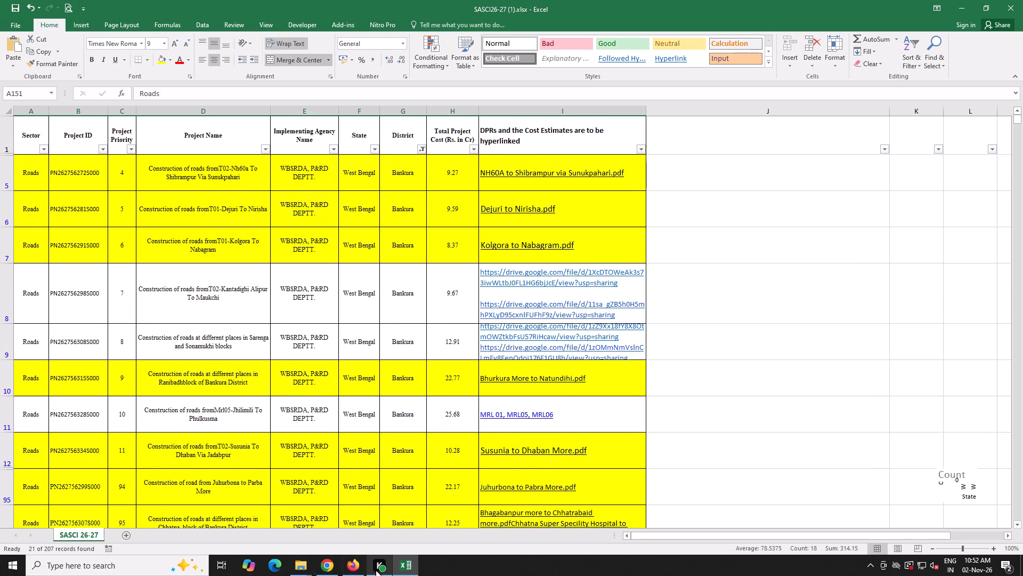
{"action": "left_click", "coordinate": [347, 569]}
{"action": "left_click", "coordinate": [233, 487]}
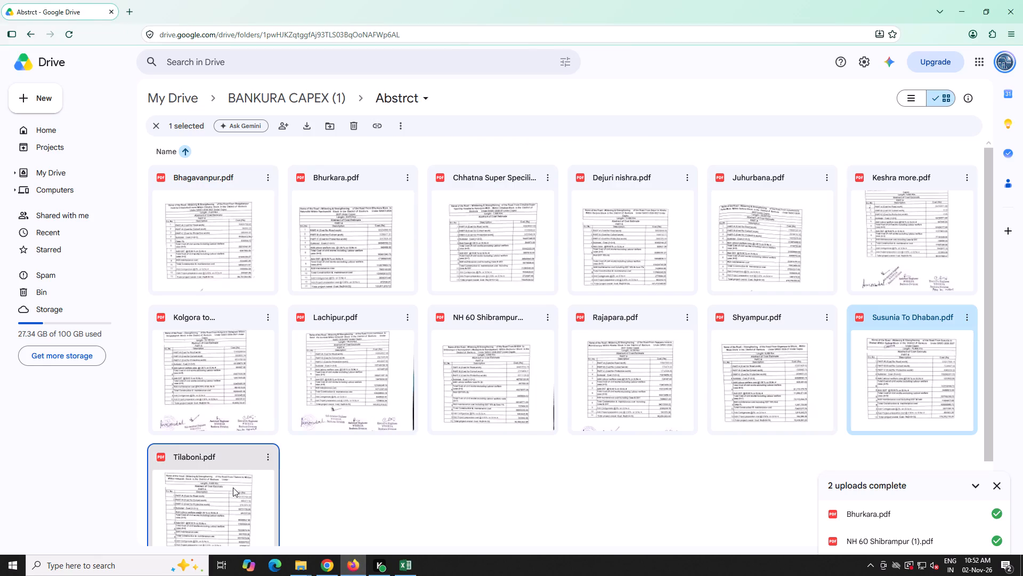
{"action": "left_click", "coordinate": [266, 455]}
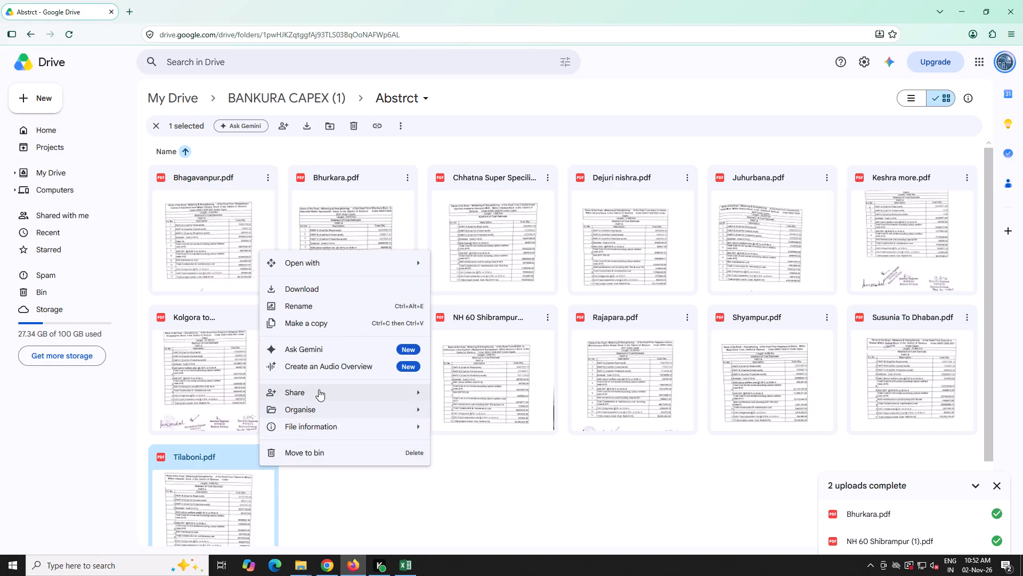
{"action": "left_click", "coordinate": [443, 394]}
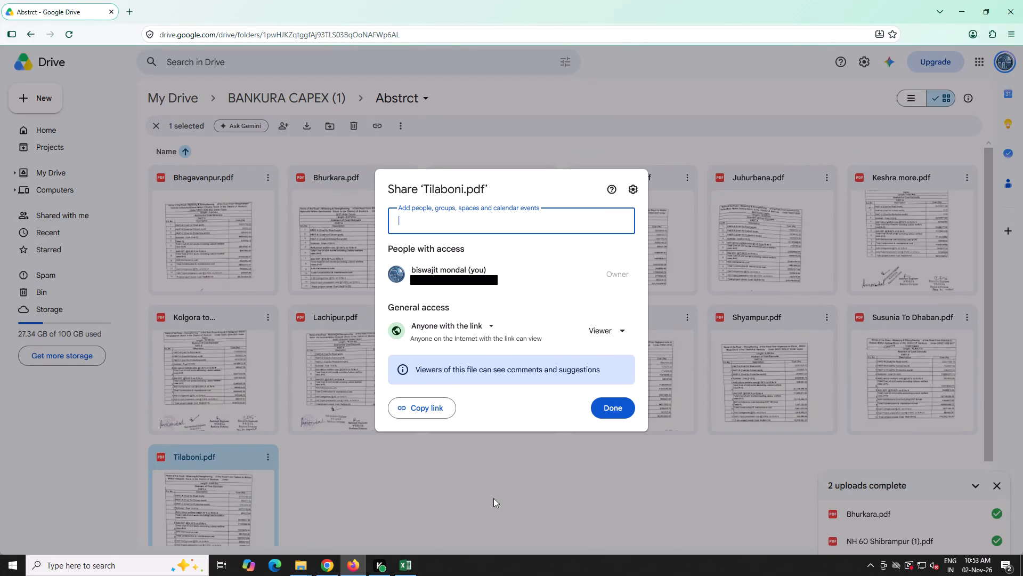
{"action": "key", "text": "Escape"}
Preview Tilaboni.pdf in the Drive Abstrct folder to read its road name and block, and close the preview.
{"action": "double_click", "coordinate": [198, 490]}
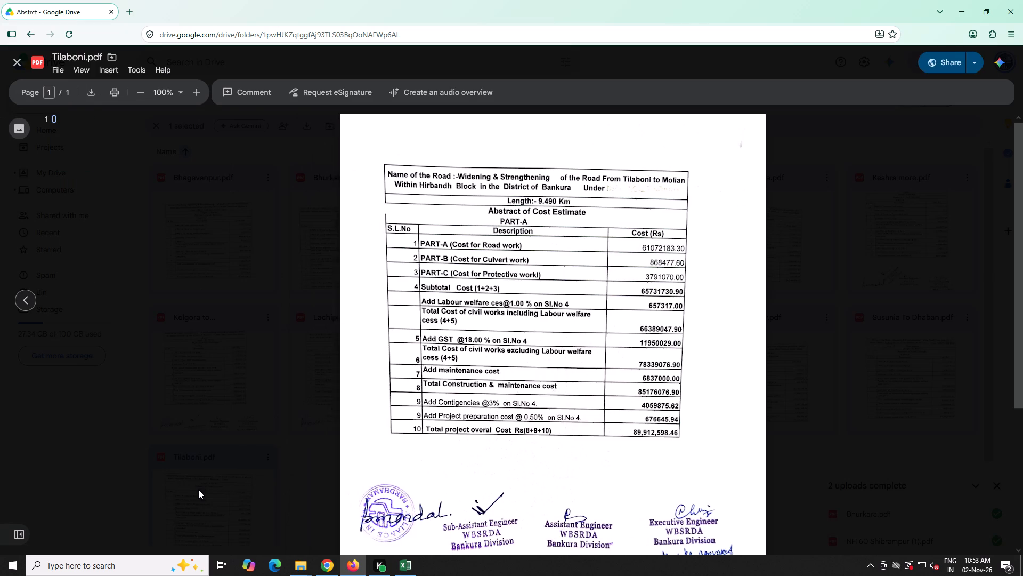
{"action": "left_click", "coordinate": [19, 68]}
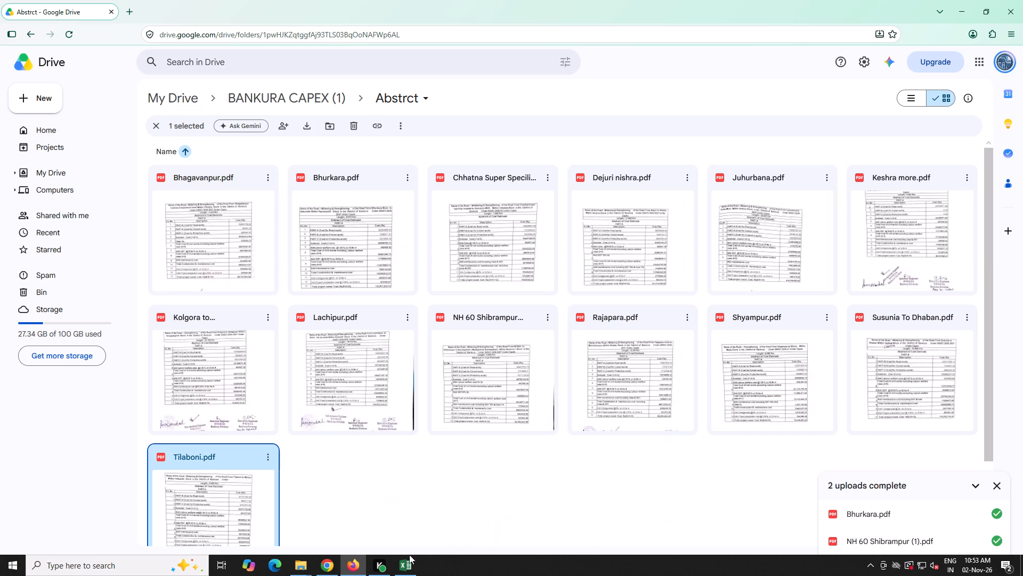
In Excel, go through the project names of the filtered Bankura rows looking for the Tilaboni road.
{"action": "left_click", "coordinate": [329, 571]}
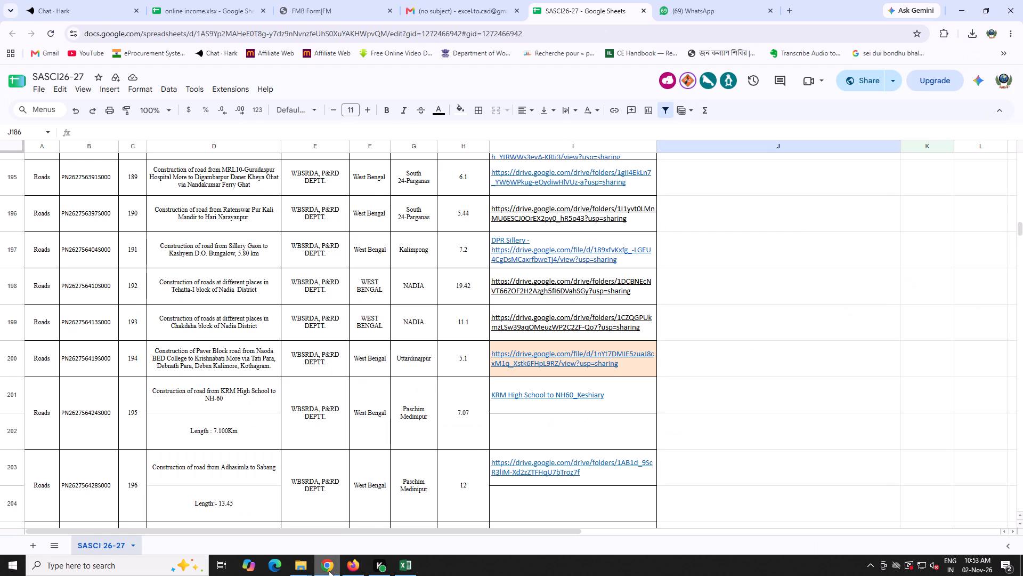
{"action": "scroll", "coordinate": [332, 508], "scroll_direction": "down", "scroll_amount": 3}
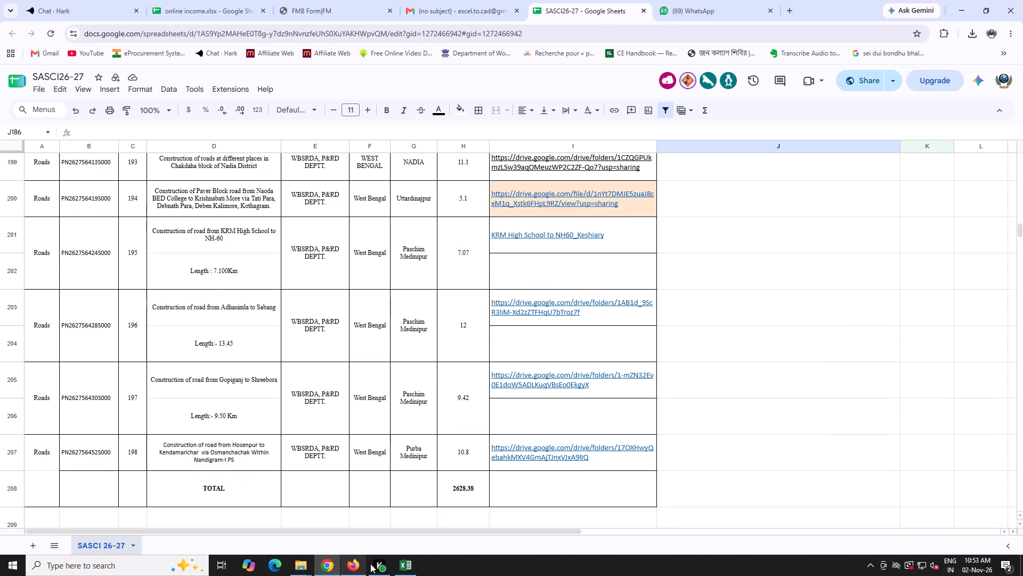
{"action": "left_click", "coordinate": [404, 569]}
{"action": "scroll", "coordinate": [355, 475], "scroll_direction": "up", "scroll_amount": 3}
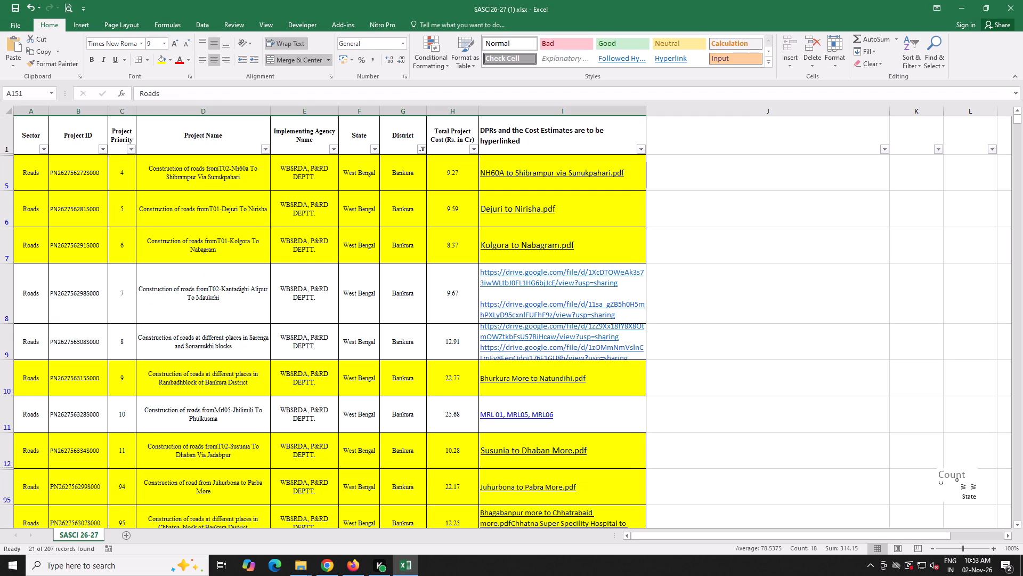
{"action": "left_click", "coordinate": [253, 179]}
{"action": "left_click", "coordinate": [252, 212]}
{"action": "left_click", "coordinate": [248, 251]}
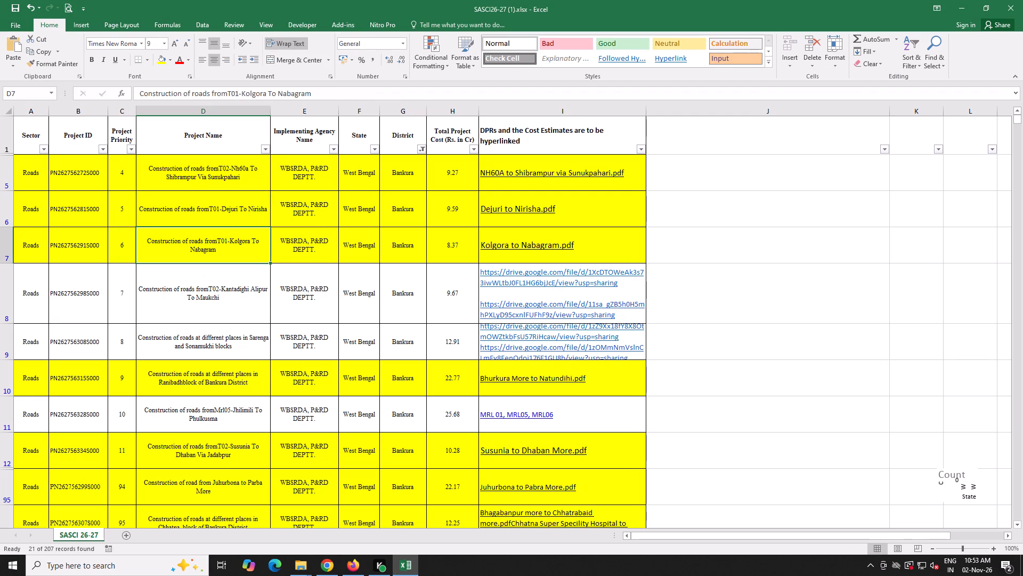
{"action": "left_click", "coordinate": [250, 291]}
{"action": "left_click", "coordinate": [250, 369]}
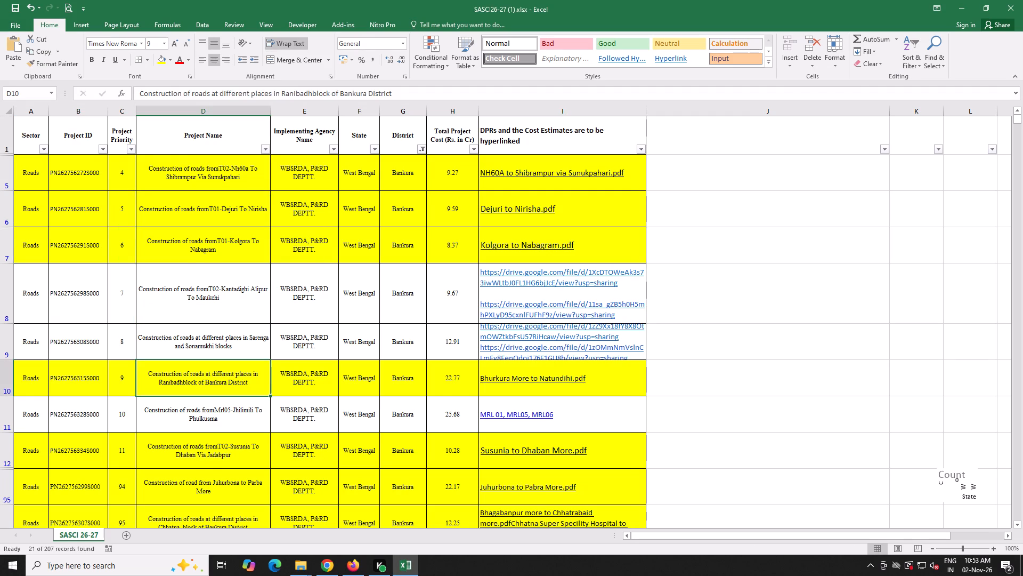
{"action": "scroll", "coordinate": [250, 369], "scroll_direction": "down", "scroll_amount": 1}
{"action": "left_click", "coordinate": [250, 369]}
{"action": "scroll", "coordinate": [252, 370], "scroll_direction": "down", "scroll_amount": 1}
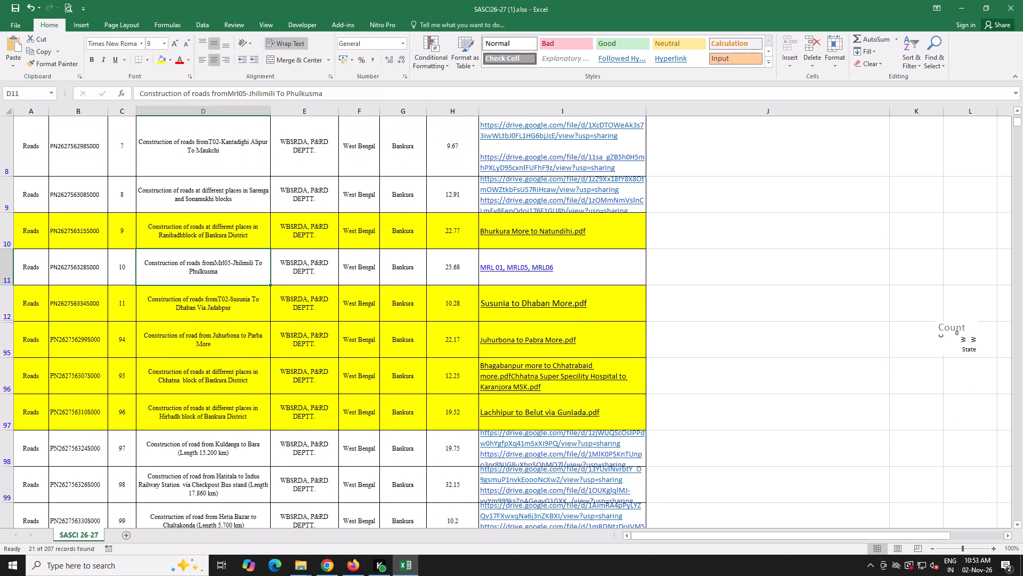
{"action": "left_click", "coordinate": [257, 305]}
{"action": "left_click", "coordinate": [259, 339]}
{"action": "left_click", "coordinate": [258, 376]}
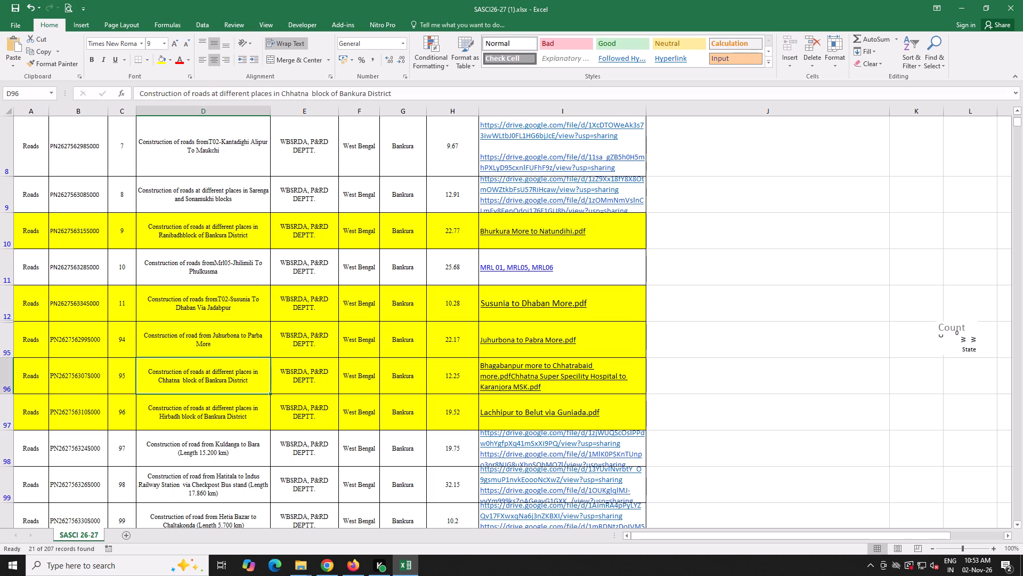
{"action": "scroll", "coordinate": [258, 377], "scroll_direction": "down", "scroll_amount": 1}
{"action": "left_click_drag", "start_coordinate": [246, 286], "coordinate": [283, 286]}
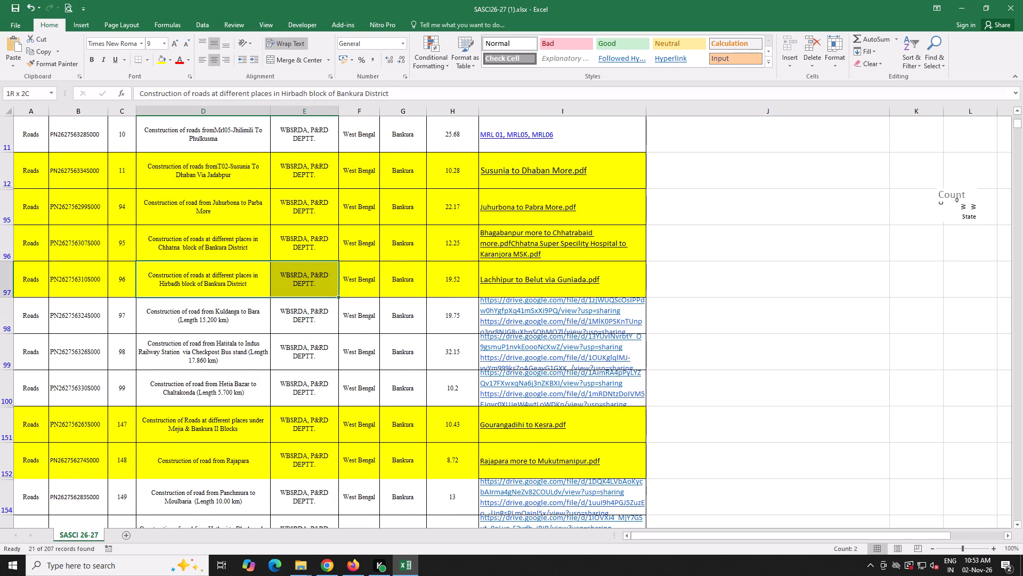
{"action": "left_click_drag", "start_coordinate": [283, 286], "coordinate": [524, 286]}
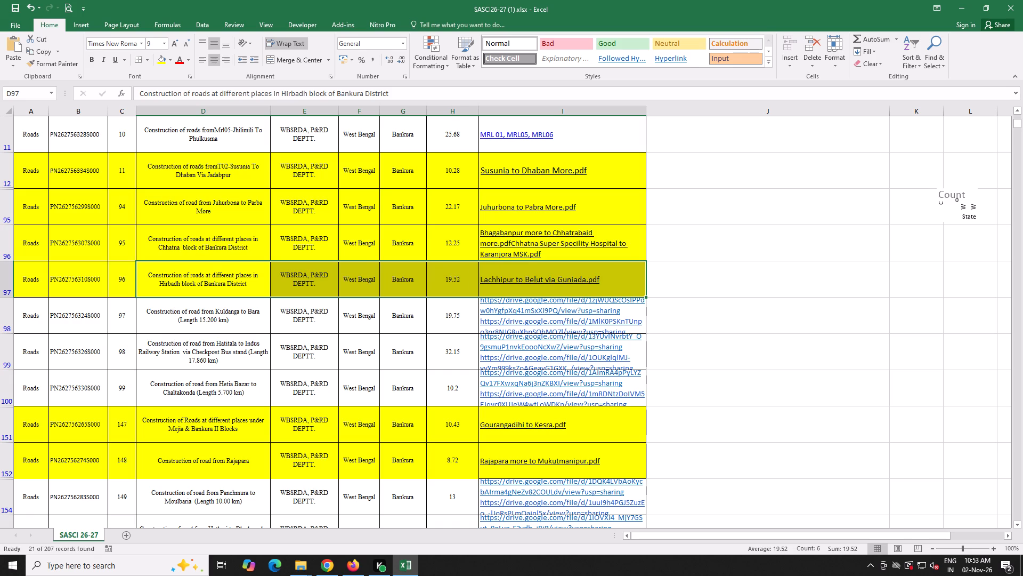
{"action": "left_click", "coordinate": [235, 325]}
{"action": "left_click", "coordinate": [234, 353]}
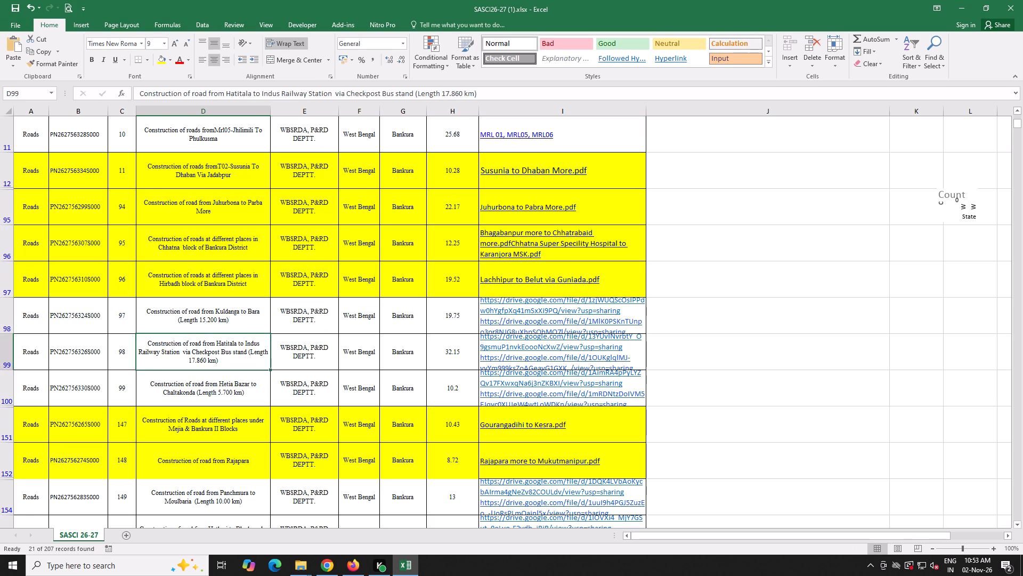
{"action": "left_click", "coordinate": [239, 388]}
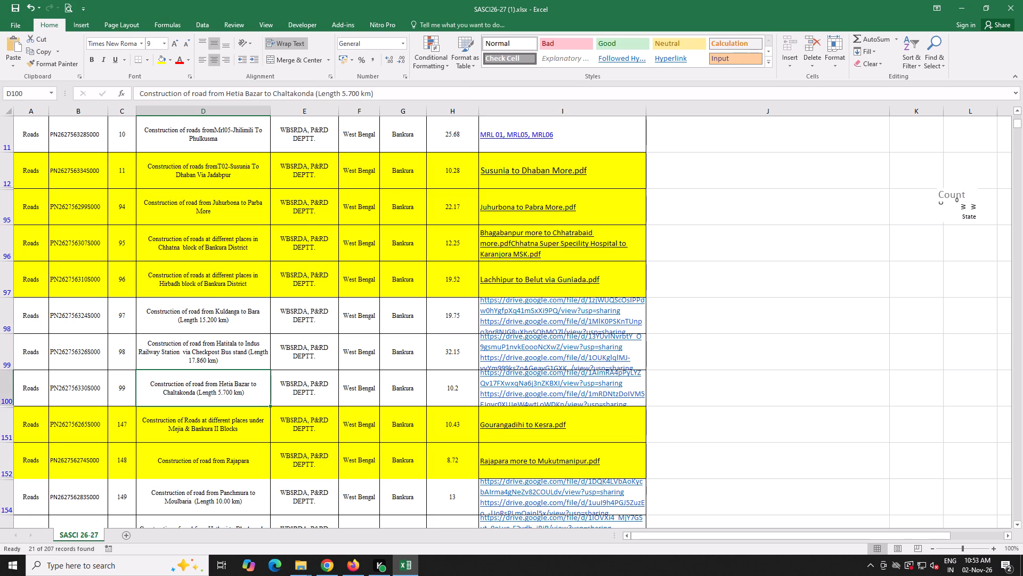
{"action": "scroll", "coordinate": [239, 388], "scroll_direction": "down", "scroll_amount": 2}
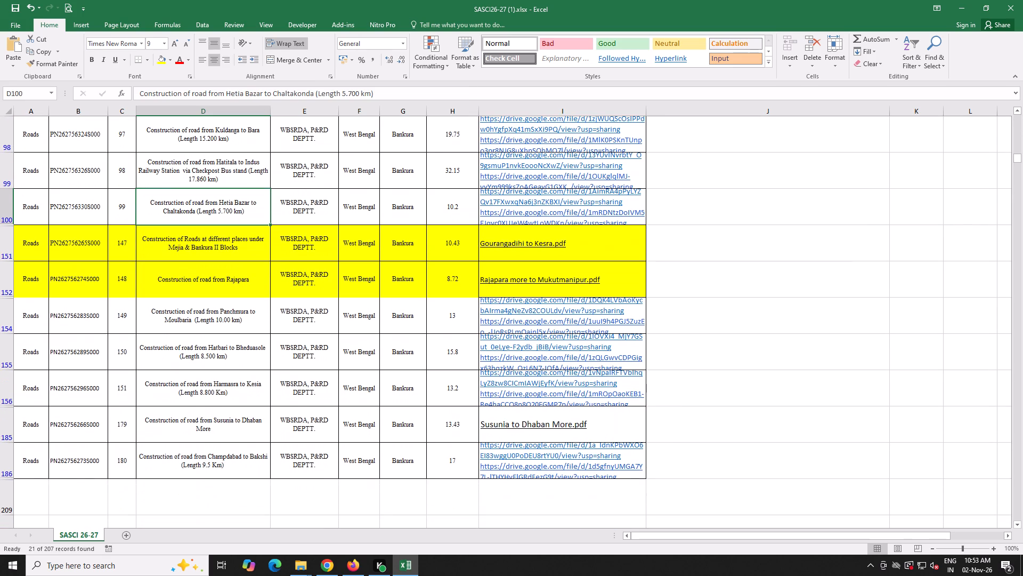
{"action": "left_click", "coordinate": [238, 273]}
{"action": "left_click", "coordinate": [242, 250]}
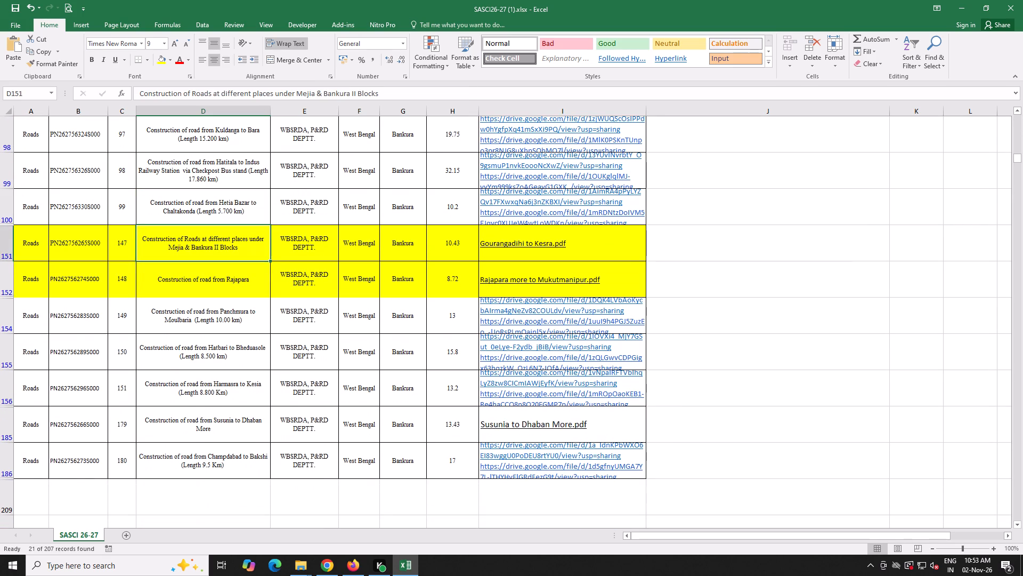
{"action": "left_click", "coordinate": [239, 270]}
{"action": "left_click", "coordinate": [242, 309]}
{"action": "left_click", "coordinate": [242, 349]}
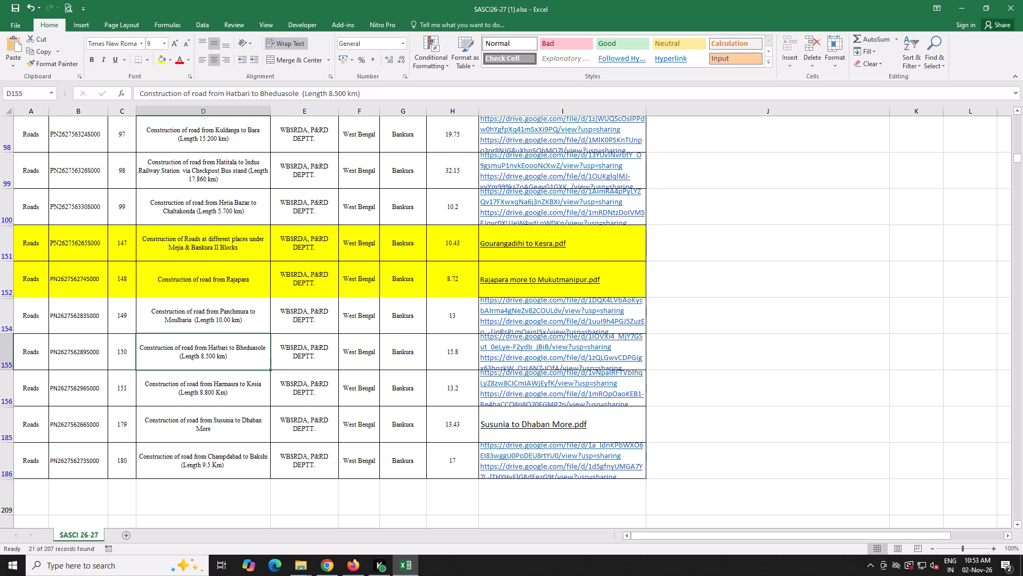
Search the SASCI 26-27 worksheet for "tilab" and close the search.
{"action": "key", "text": "ctrl+f"}
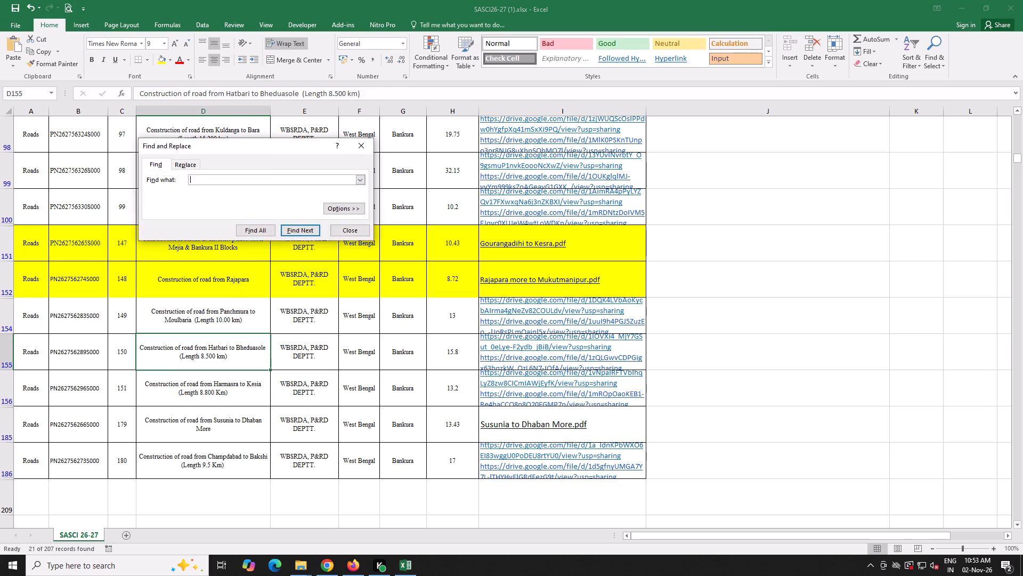
{"action": "key", "text": "t"}
{"action": "key", "text": "i"}
{"action": "key", "text": "l"}
{"action": "type", "text": "ab"}
{"action": "left_click", "coordinate": [268, 229]}
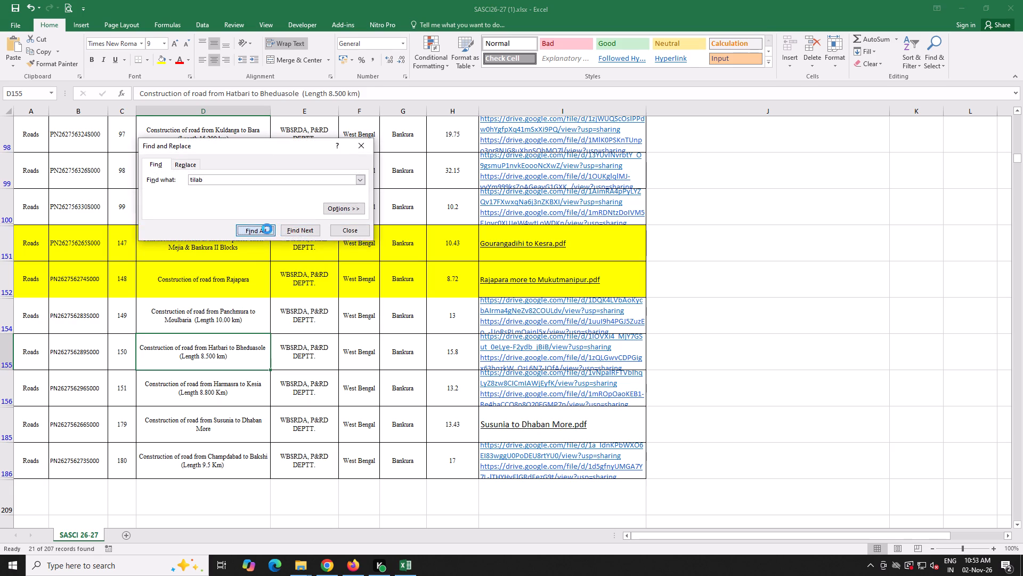
{"action": "left_click", "coordinate": [551, 327]}
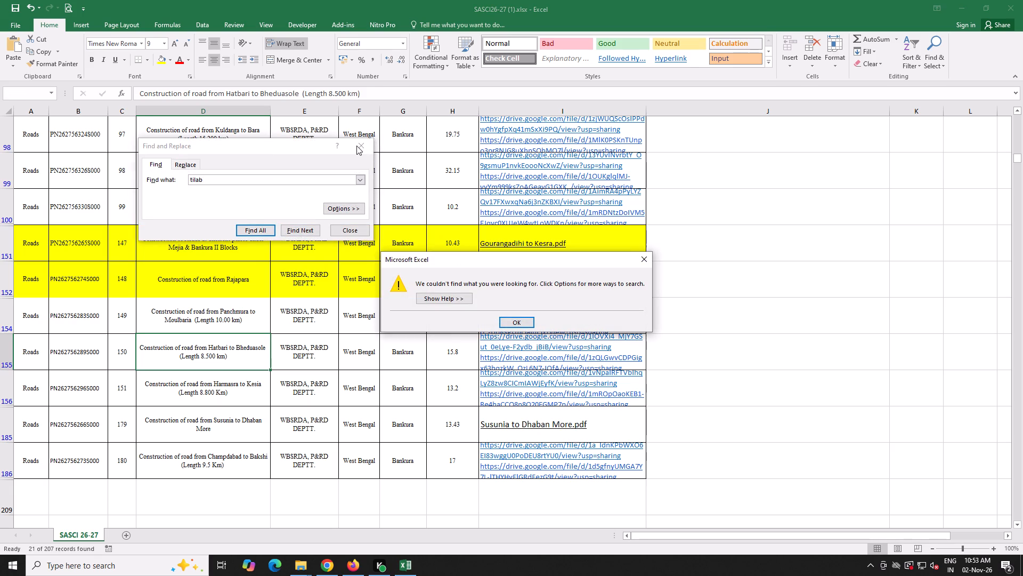
{"action": "left_click", "coordinate": [356, 146]}
{"action": "left_click", "coordinate": [506, 319]}
{"action": "left_click", "coordinate": [365, 146]}
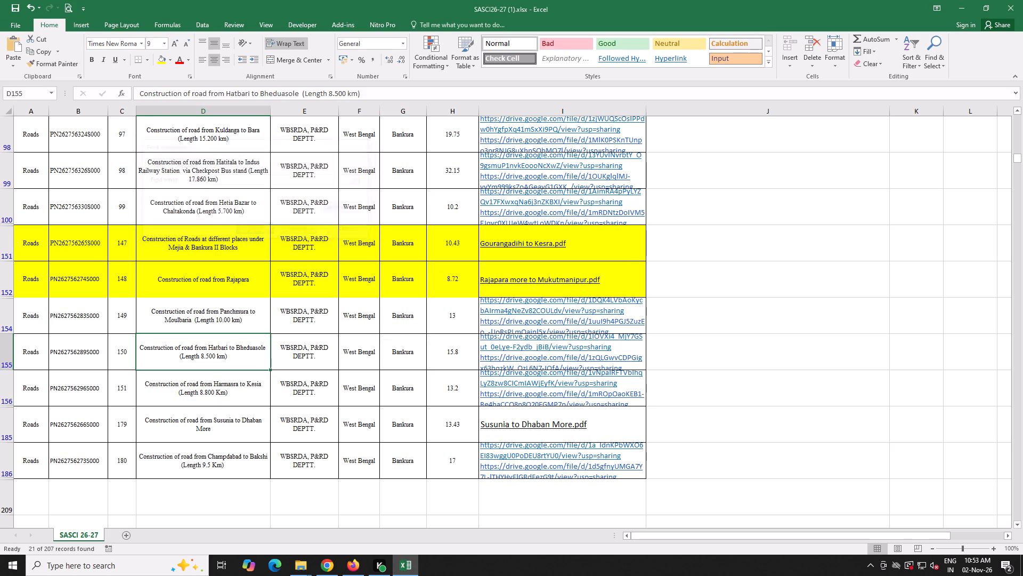
In the Drive Abstrct folder in Firefox, copy the sharing link of Tilaboni.pdf.
{"action": "left_click", "coordinate": [349, 571]}
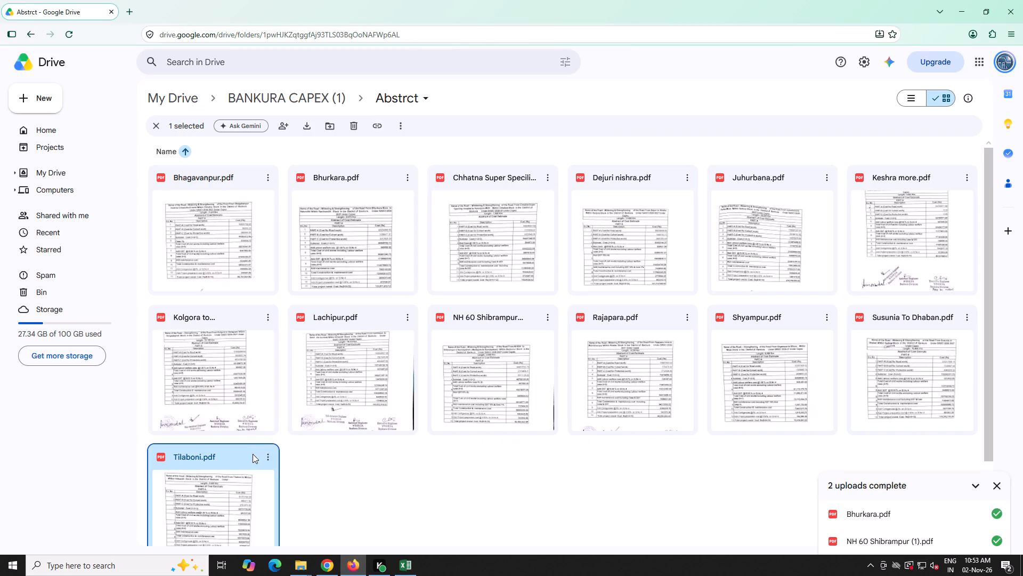
{"action": "left_click", "coordinate": [266, 457]}
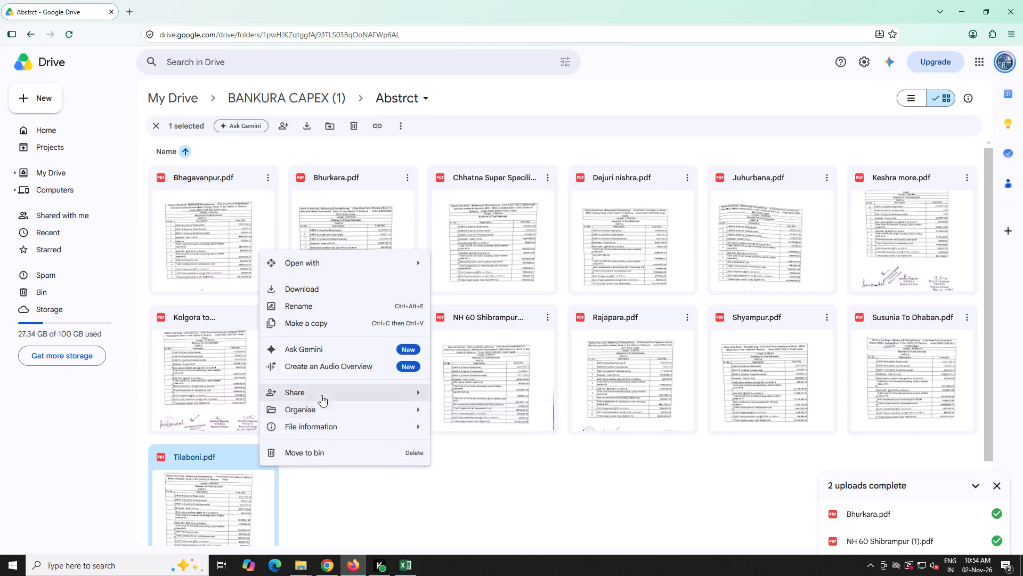
{"action": "left_click", "coordinate": [480, 394]}
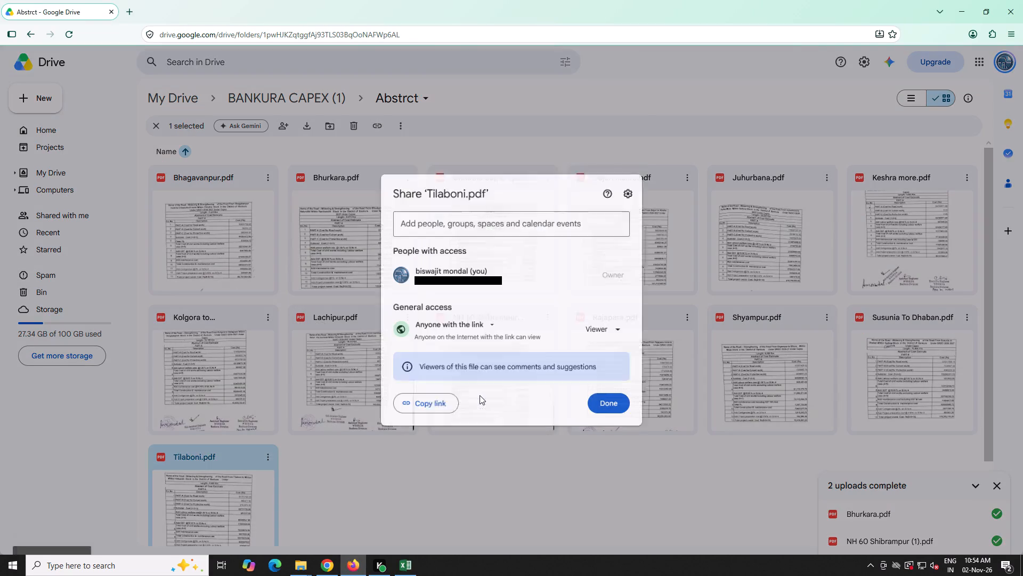
{"action": "left_click", "coordinate": [431, 412]}
{"action": "left_click", "coordinate": [616, 402]}
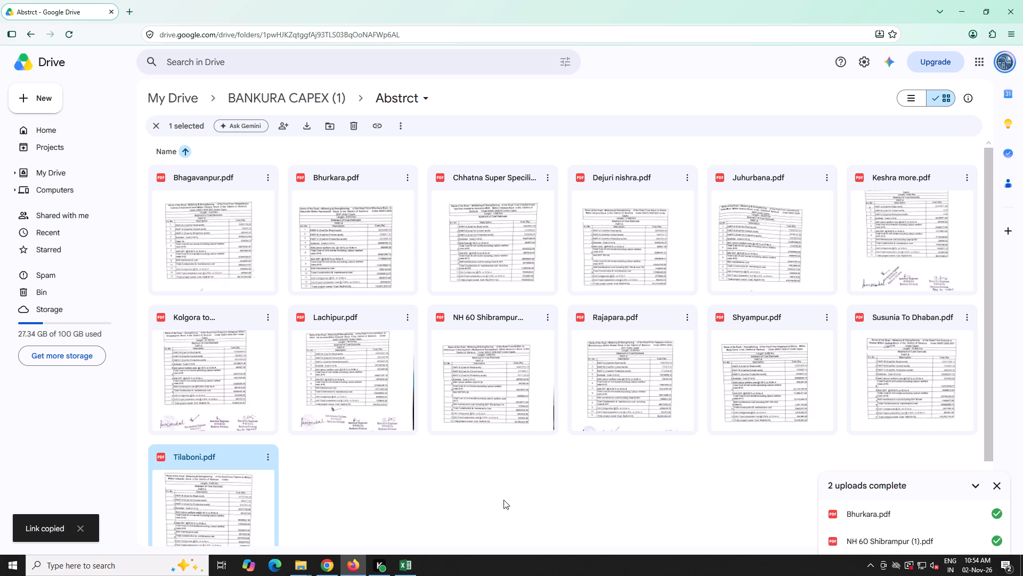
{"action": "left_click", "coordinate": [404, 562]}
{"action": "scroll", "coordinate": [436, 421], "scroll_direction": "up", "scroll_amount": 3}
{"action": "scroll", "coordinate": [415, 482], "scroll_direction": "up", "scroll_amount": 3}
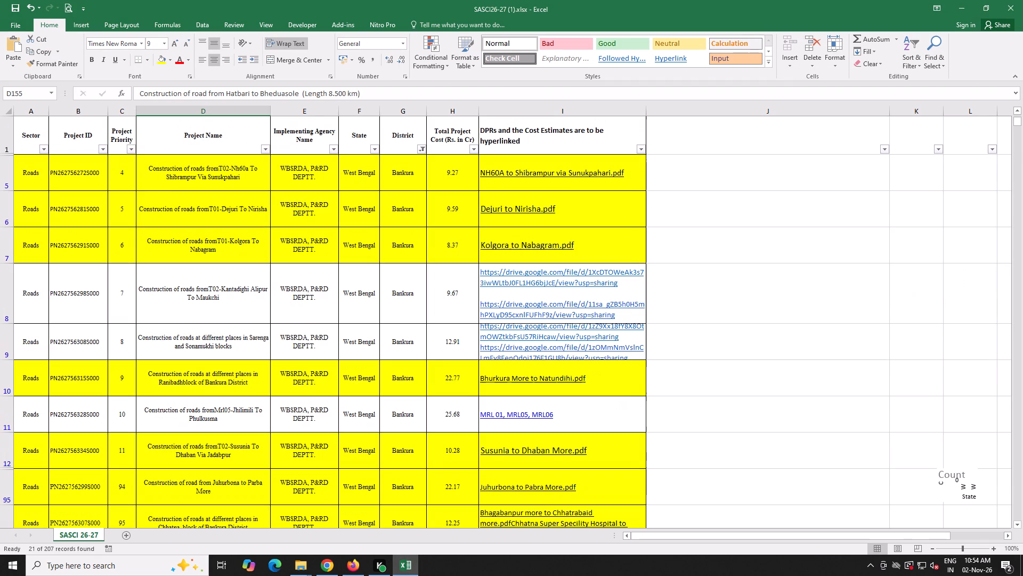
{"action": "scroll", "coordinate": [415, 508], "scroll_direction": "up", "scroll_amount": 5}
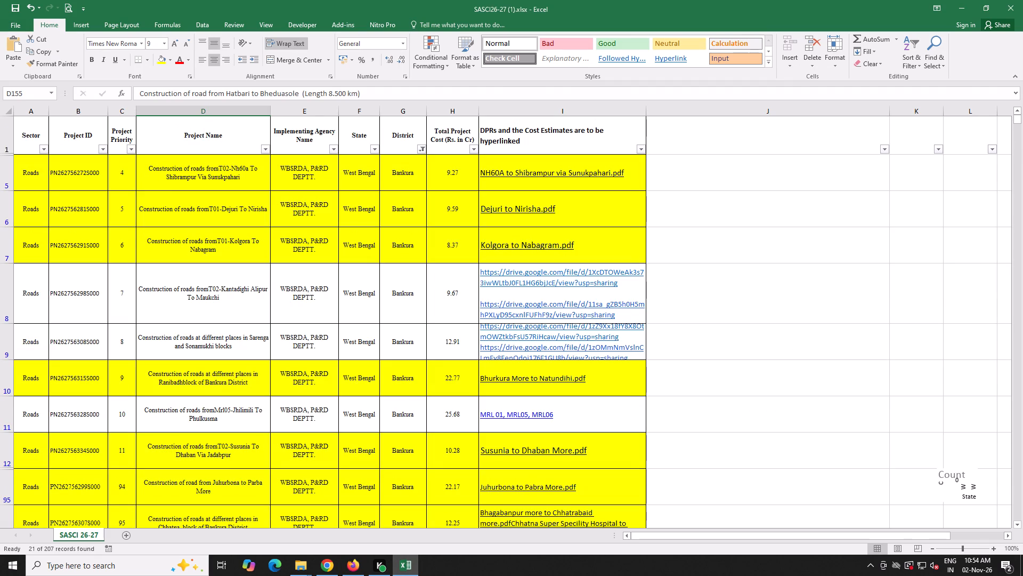
In the SASCI26-27 Google Sheet in Chrome, go through the project rows from the top to find the Bankura row for Tilaboni.pdf.
{"action": "left_click", "coordinate": [331, 565]}
{"action": "scroll", "coordinate": [330, 344], "scroll_direction": "up", "scroll_amount": 14}
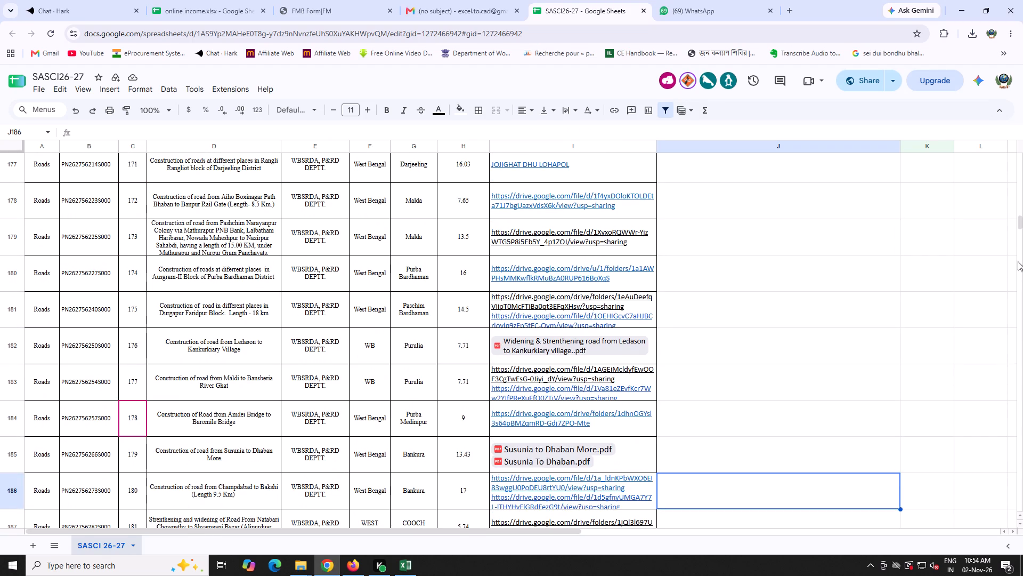
{"action": "left_click_drag", "start_coordinate": [1021, 226], "coordinate": [994, 66]}
{"action": "left_click", "coordinate": [416, 208]}
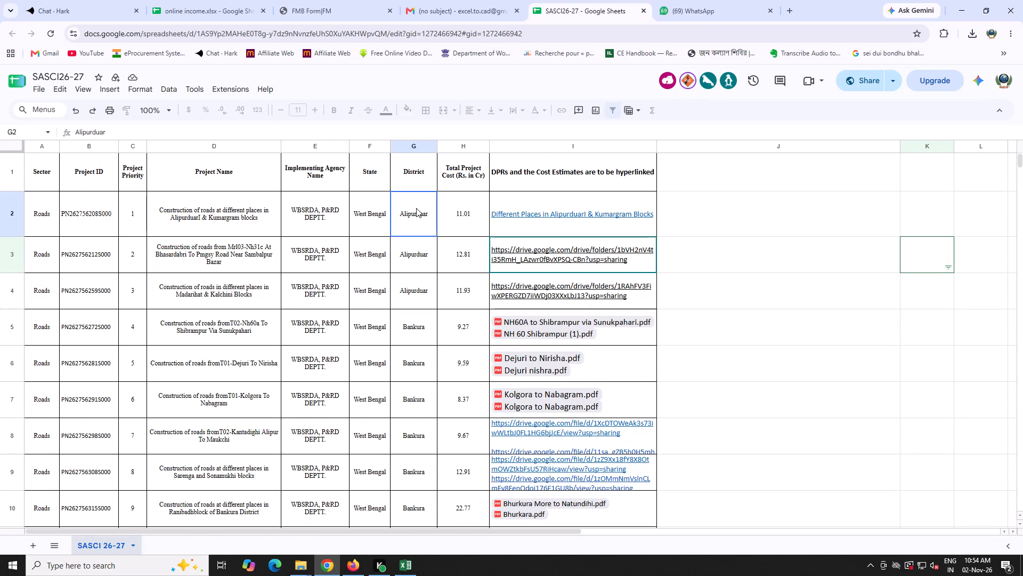
{"action": "left_click", "coordinate": [448, 317]}
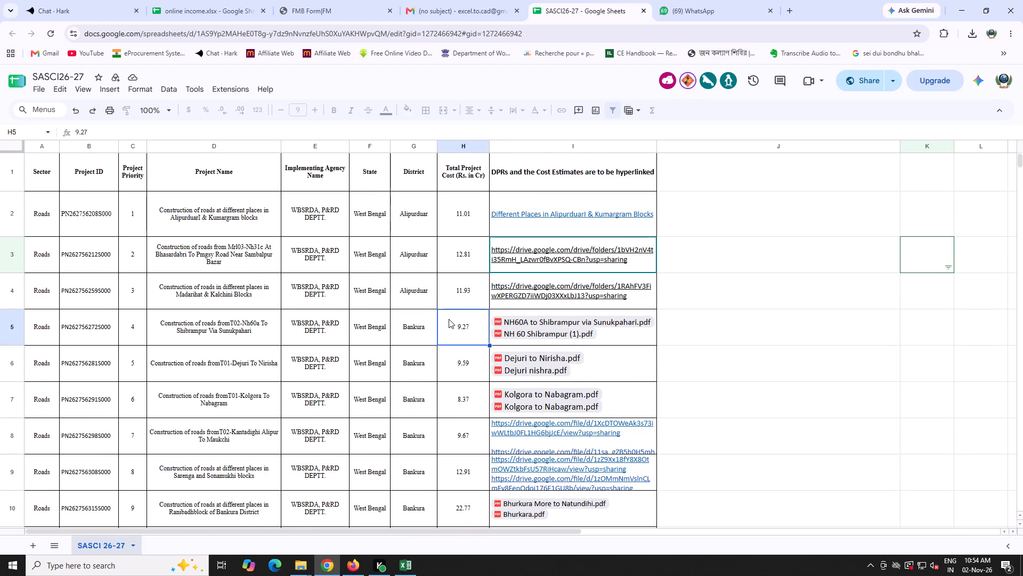
{"action": "key", "text": "Left"}
{"action": "key", "text": "Left"}
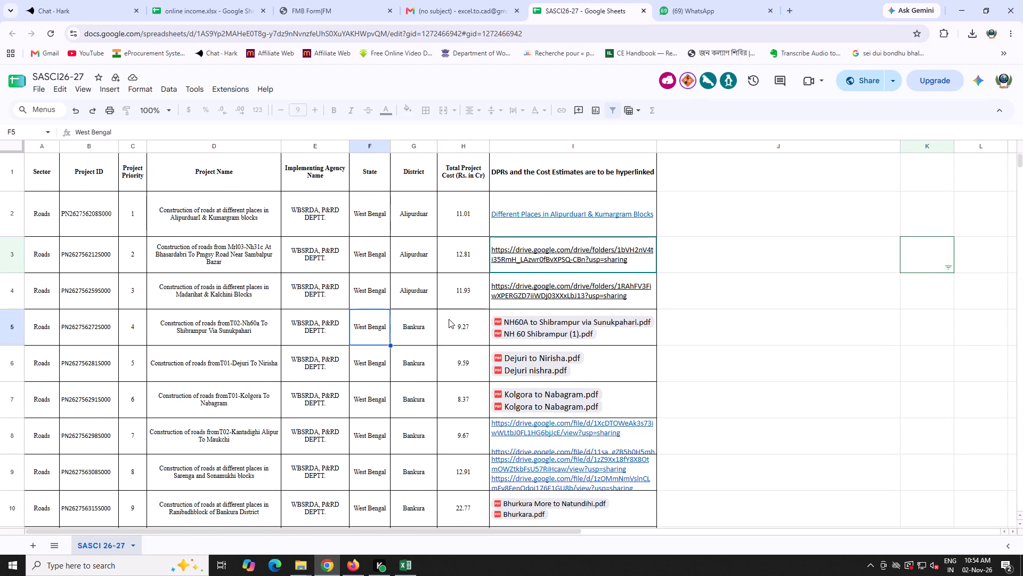
{"action": "key", "text": "Down"}
{"action": "key", "text": "Down"}
{"action": "key", "text": "Right"}
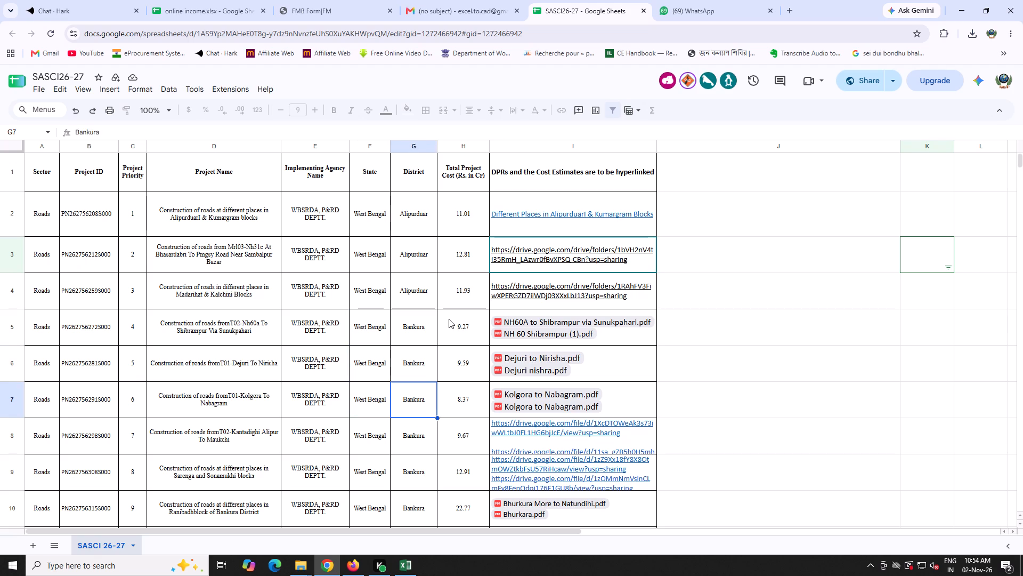
{"action": "key", "text": "Right"}
{"action": "key", "text": "Down"}
{"action": "key", "text": "Down"}
{"action": "key", "text": "Down"}
{"action": "key", "text": "Down"}
{"action": "key", "text": "Down"}
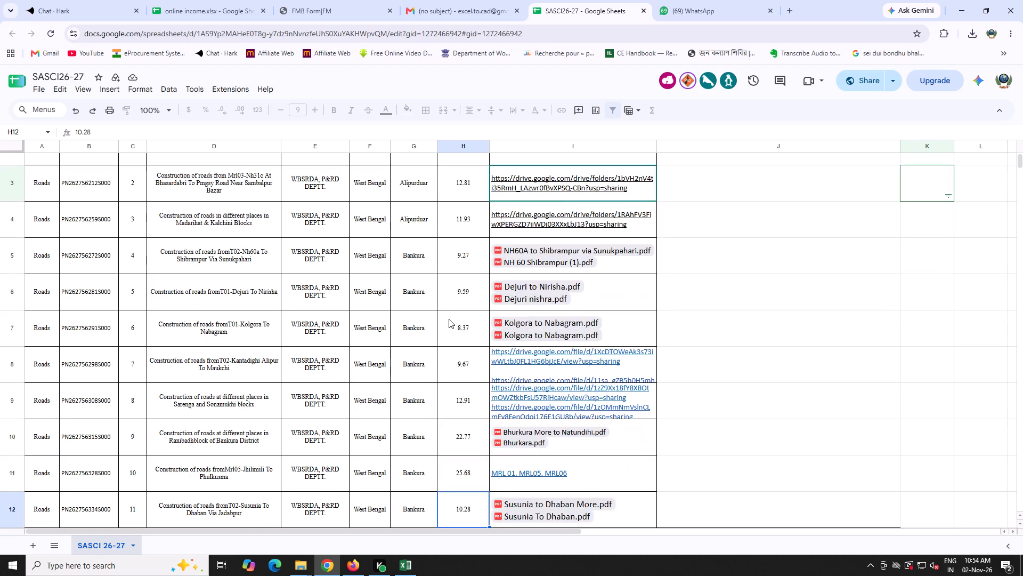
{"action": "key", "text": "Down"}
{"action": "key", "text": "Down"}
{"action": "key", "text": "Down"}
{"action": "key", "text": "Down"}
{"action": "key", "text": "Down"}
{"action": "key", "text": "Down"}
{"action": "key", "text": "Down"}
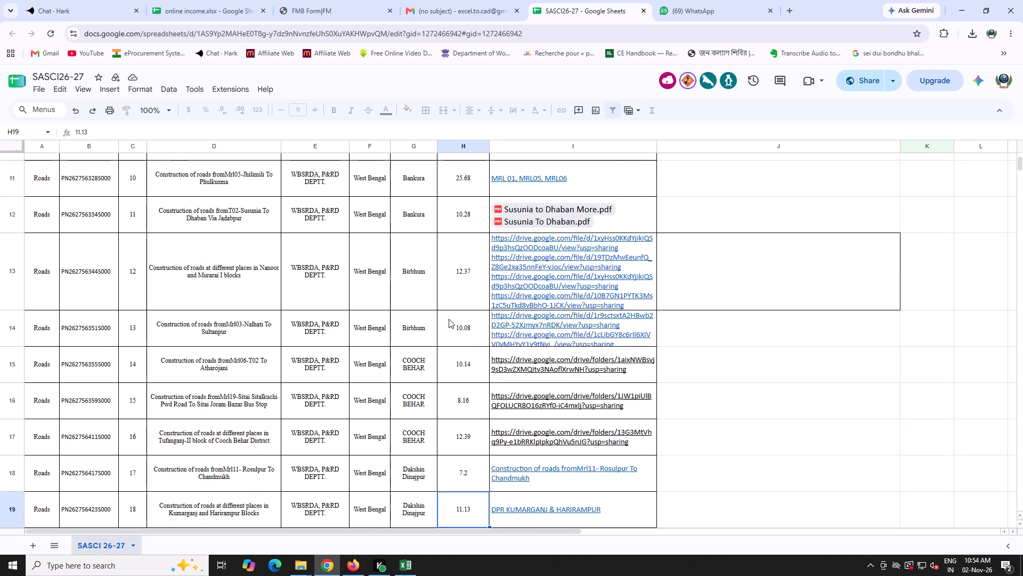
{"action": "key", "text": "Down"}
{"action": "key", "text": "Down"}
{"action": "key", "text": "Down"}
{"action": "key", "text": "Down"}
{"action": "key", "text": "Down"}
{"action": "key", "text": "Down"}
{"action": "key", "text": "Down"}
{"action": "key", "text": "Down"}
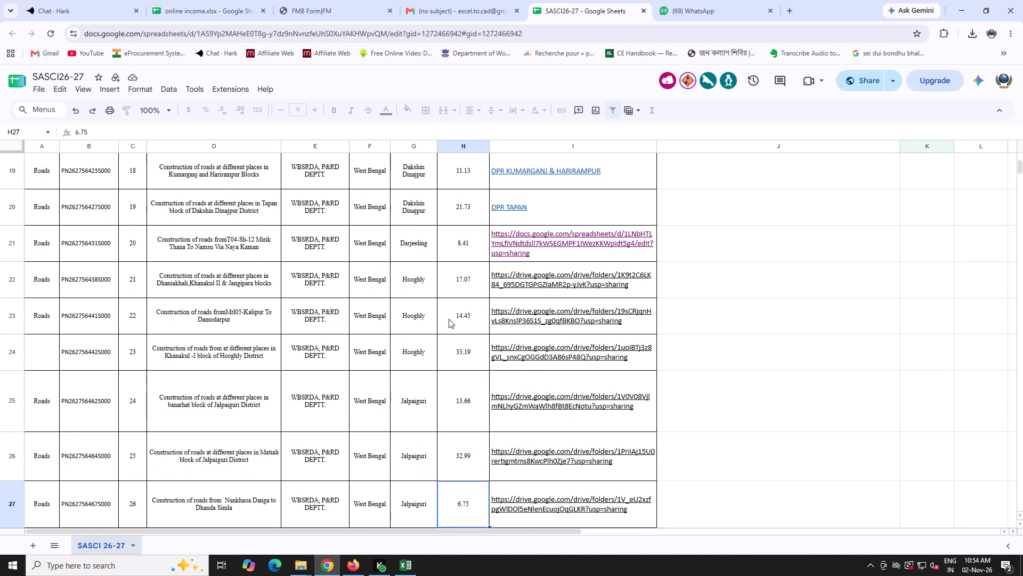
{"action": "key", "text": "Down"}
{"action": "key", "text": "Down"}
{"action": "key", "text": "Down"}
{"action": "key", "text": "Down"}
{"action": "key", "text": "Down"}
{"action": "key", "text": "Down"}
{"action": "key", "text": "Down"}
{"action": "key", "text": "Down"}
{"action": "key", "text": "Down"}
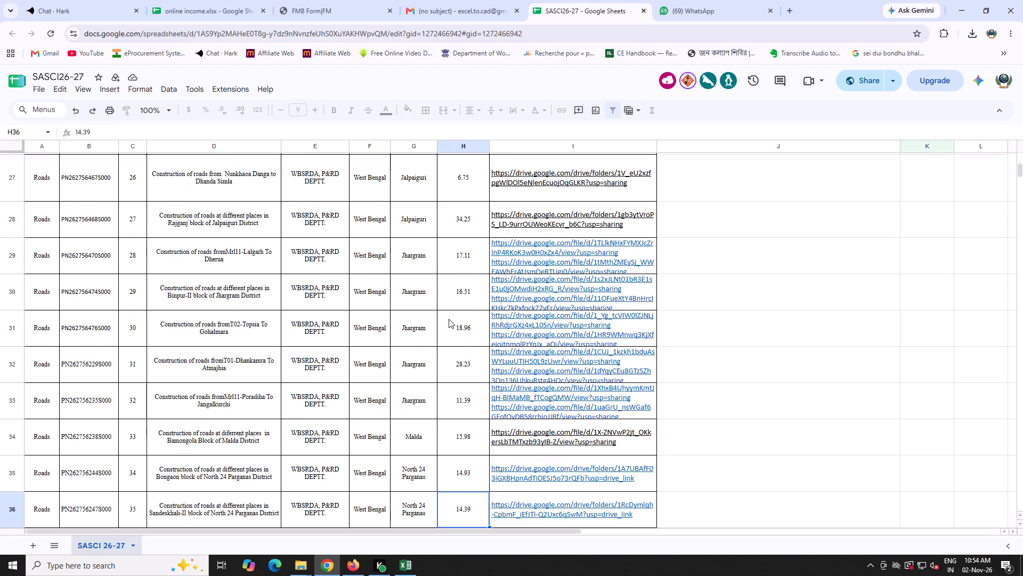
{"action": "key", "text": "Down"}
{"action": "key", "text": "Down"}
{"action": "key", "text": "Down"}
{"action": "key", "text": "Down"}
{"action": "key", "text": "Down"}
{"action": "key", "text": "Down"}
{"action": "key", "text": "Down"}
{"action": "key", "text": "Down"}
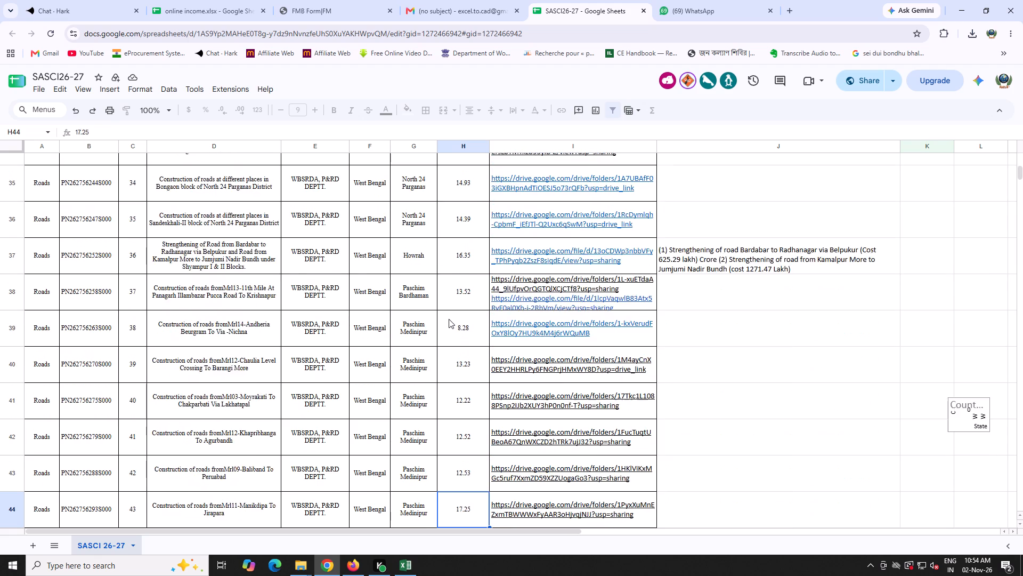
{"action": "key", "text": "Down"}
{"action": "key", "text": "Down"}
{"action": "key", "text": "Down"}
{"action": "key", "text": "Down"}
{"action": "key", "text": "Down"}
{"action": "key", "text": "Down"}
{"action": "key", "text": "Down"}
{"action": "key", "text": "Down"}
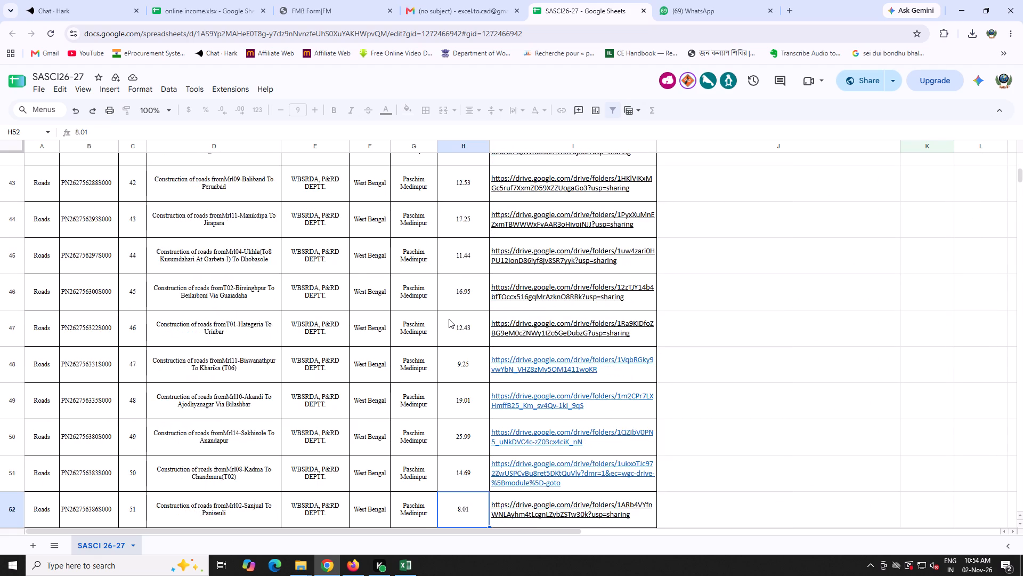
{"action": "key", "text": "Down"}
{"action": "key", "text": "Down"}
{"action": "key", "text": "Down"}
{"action": "key", "text": "Down"}
{"action": "key", "text": "Down"}
{"action": "key", "text": "Down"}
{"action": "key", "text": "Down"}
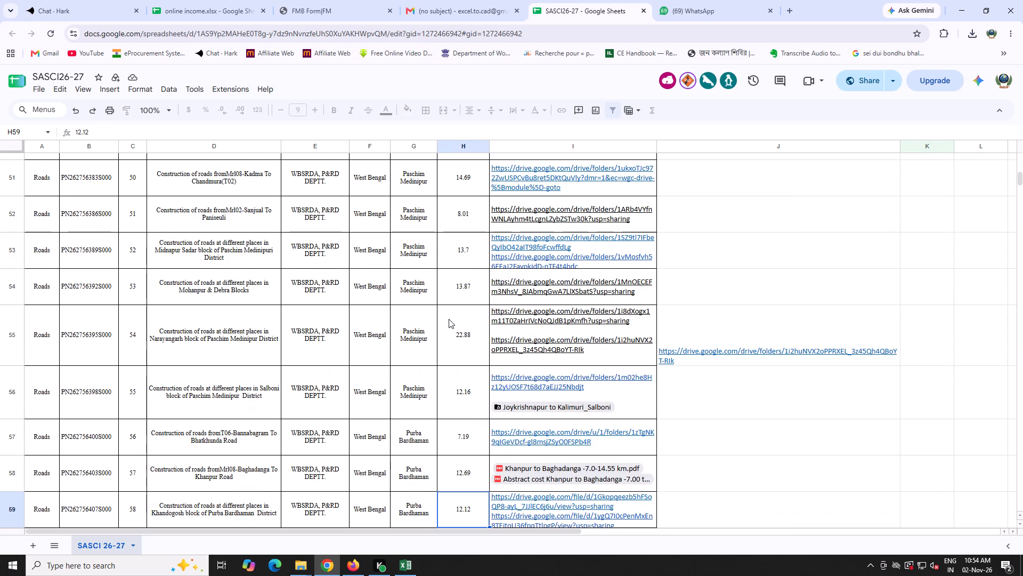
{"action": "key", "text": "Down"}
{"action": "key", "text": "Down"}
{"action": "key", "text": "Down"}
{"action": "key", "text": "Down"}
{"action": "key", "text": "Down"}
{"action": "key", "text": "Down"}
{"action": "key", "text": "Down"}
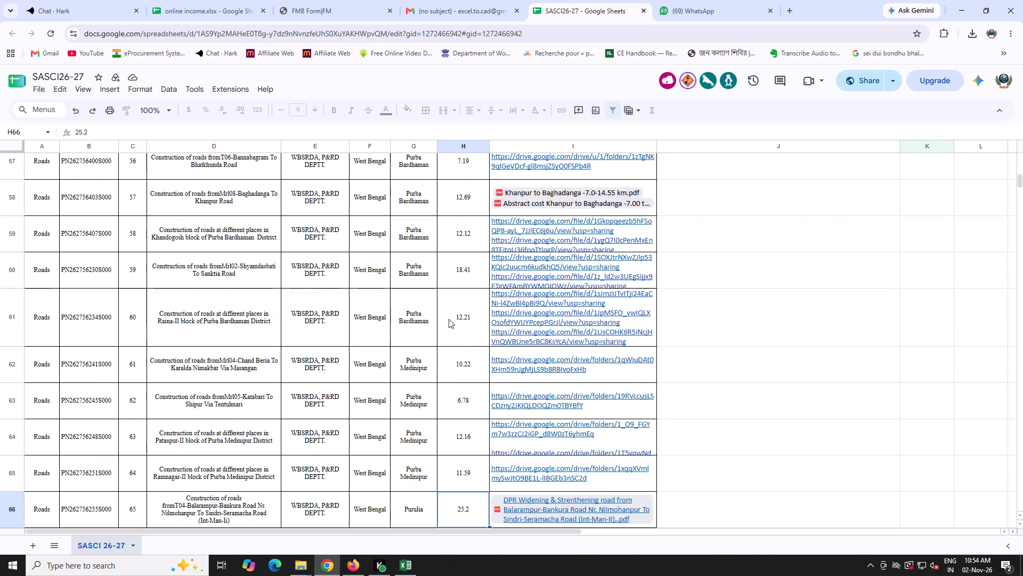
{"action": "key", "text": "Down"}
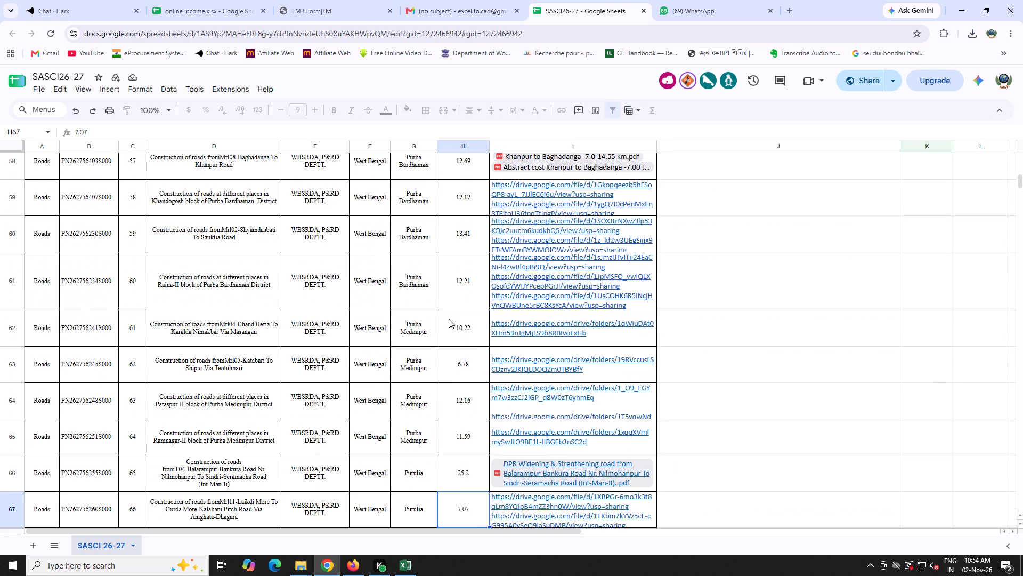
{"action": "key", "text": "Down"}
{"action": "key", "text": "Down"}
{"action": "key", "text": "Down"}
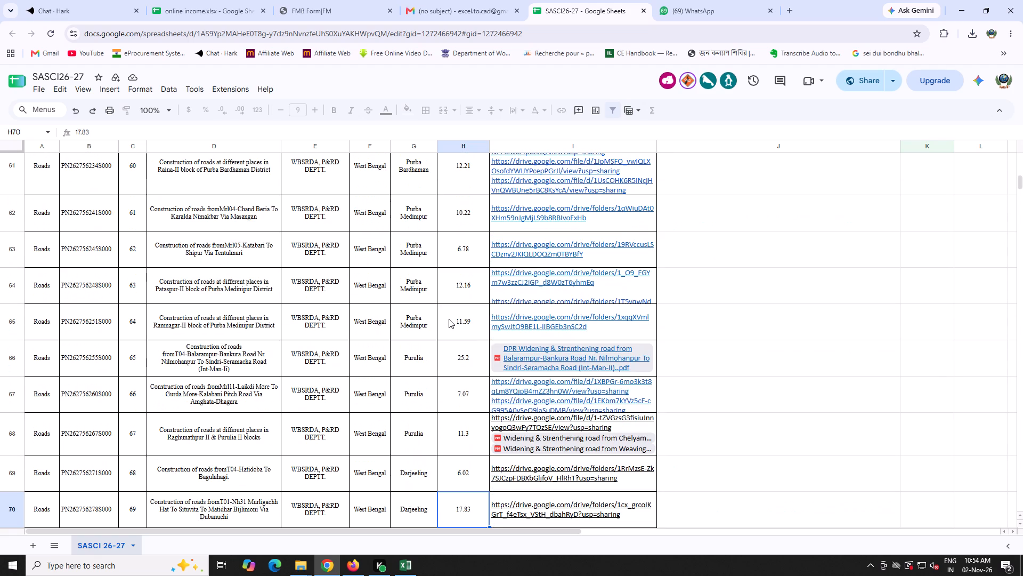
{"action": "key", "text": "Down"}
{"action": "key", "text": "Down"}
{"action": "key", "text": "Down"}
{"action": "key", "text": "Down"}
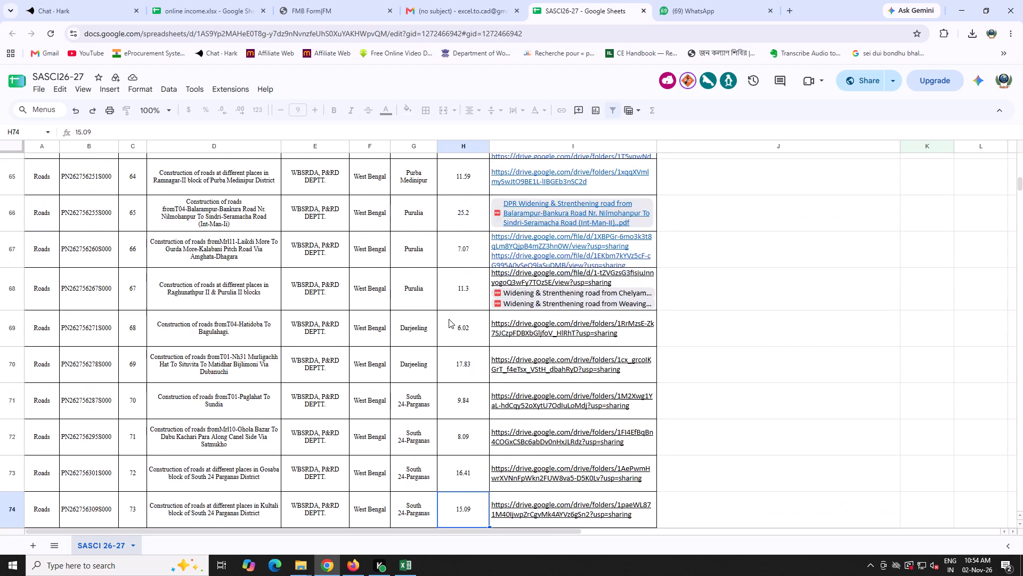
{"action": "key", "text": "Down"}
{"action": "key", "text": "Down"}
{"action": "key", "text": "Down"}
{"action": "key", "text": "Down"}
{"action": "key", "text": "Down"}
{"action": "key", "text": "Down"}
{"action": "key", "text": "Down"}
{"action": "key", "text": "Down"}
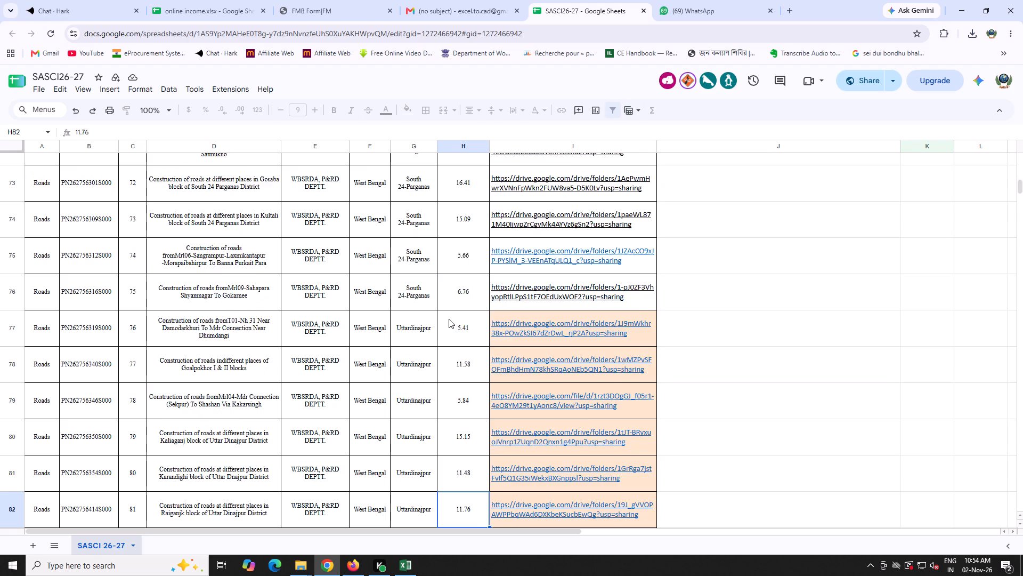
{"action": "key", "text": "Down"}
{"action": "key", "text": "Down"}
{"action": "key", "text": "Down"}
{"action": "key", "text": "Down"}
{"action": "key", "text": "Down"}
{"action": "key", "text": "Down"}
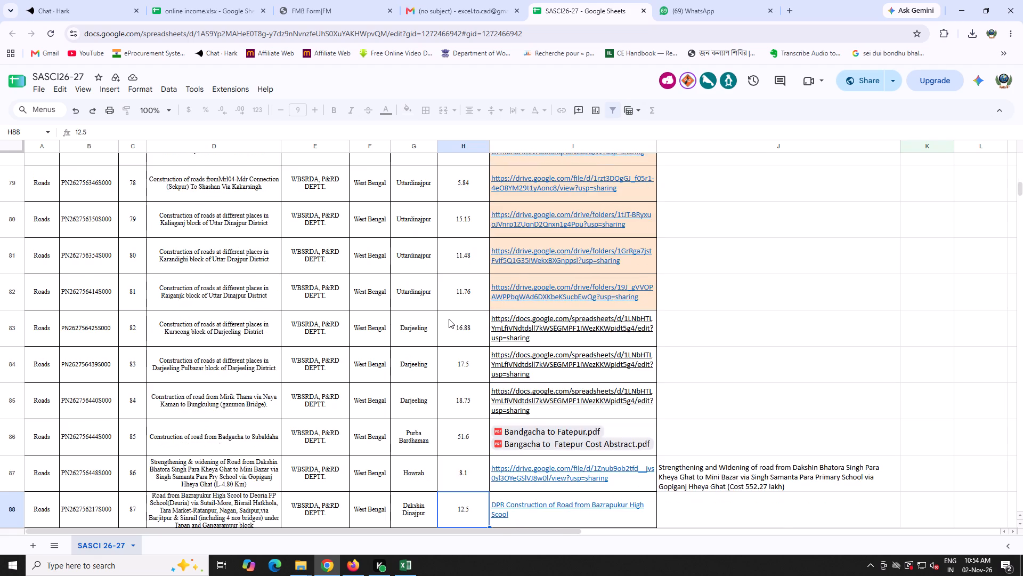
{"action": "key", "text": "Down"}
{"action": "key", "text": "Down"}
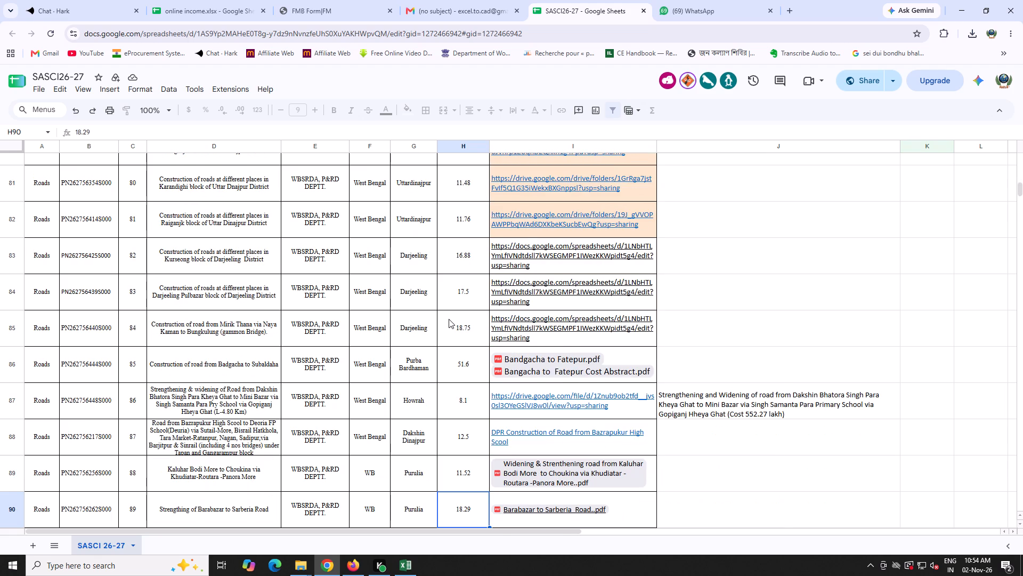
{"action": "key", "text": "Down"}
{"action": "key", "text": "Down"}
{"action": "key", "text": "Down"}
{"action": "key", "text": "Down"}
{"action": "key", "text": "Down"}
{"action": "key", "text": "Down"}
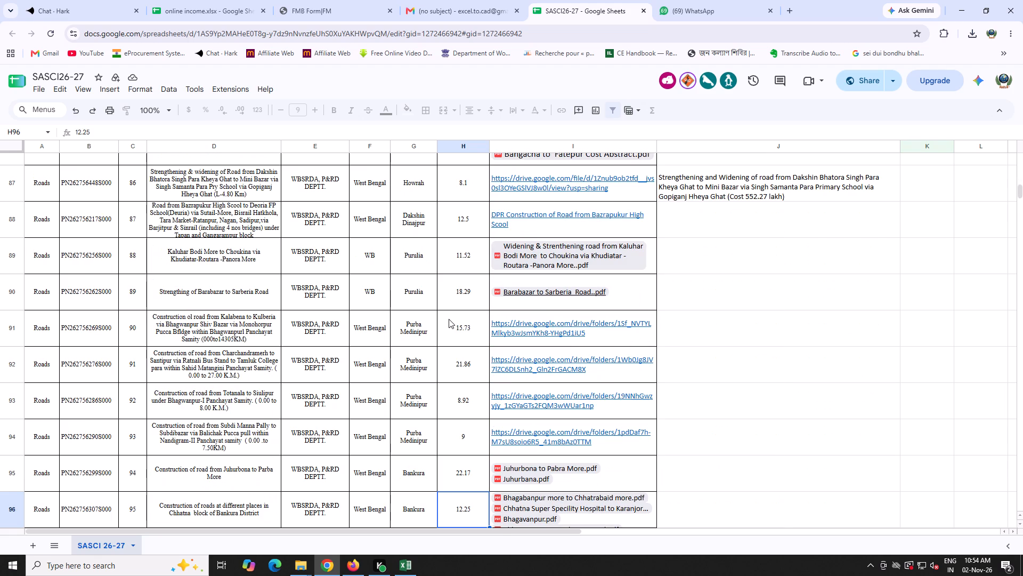
{"action": "key", "text": "Down"}
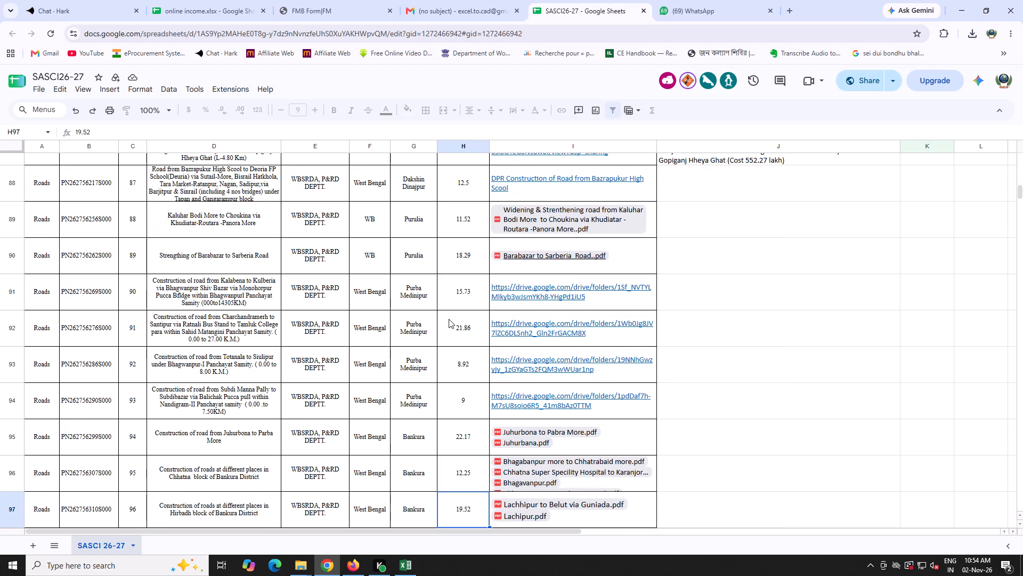
{"action": "key", "text": "Down"}
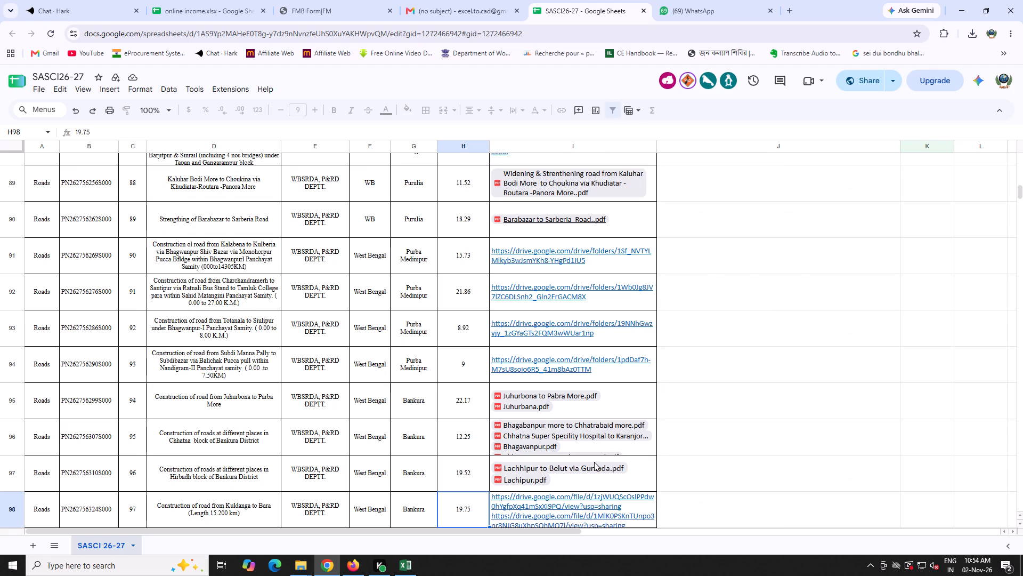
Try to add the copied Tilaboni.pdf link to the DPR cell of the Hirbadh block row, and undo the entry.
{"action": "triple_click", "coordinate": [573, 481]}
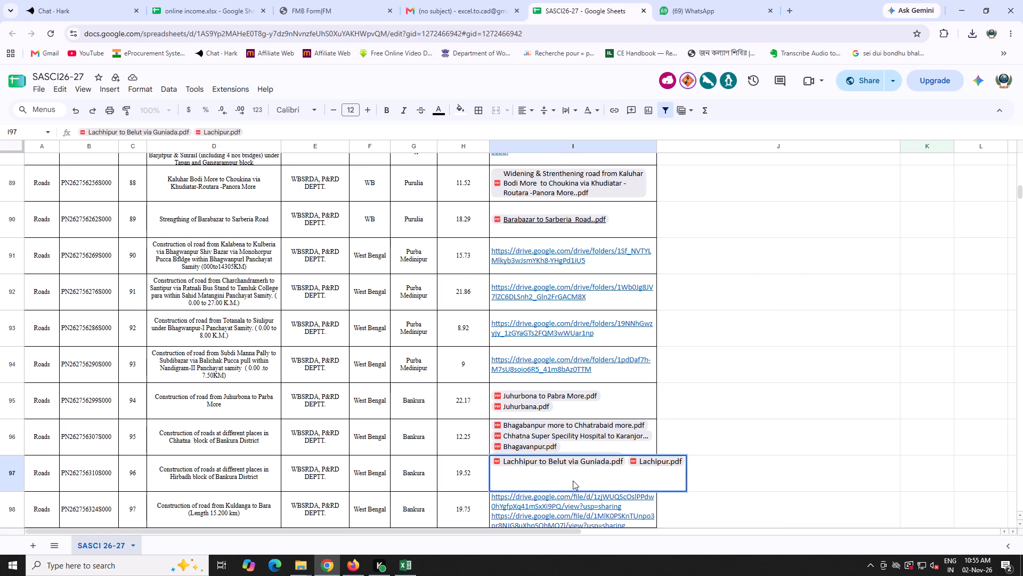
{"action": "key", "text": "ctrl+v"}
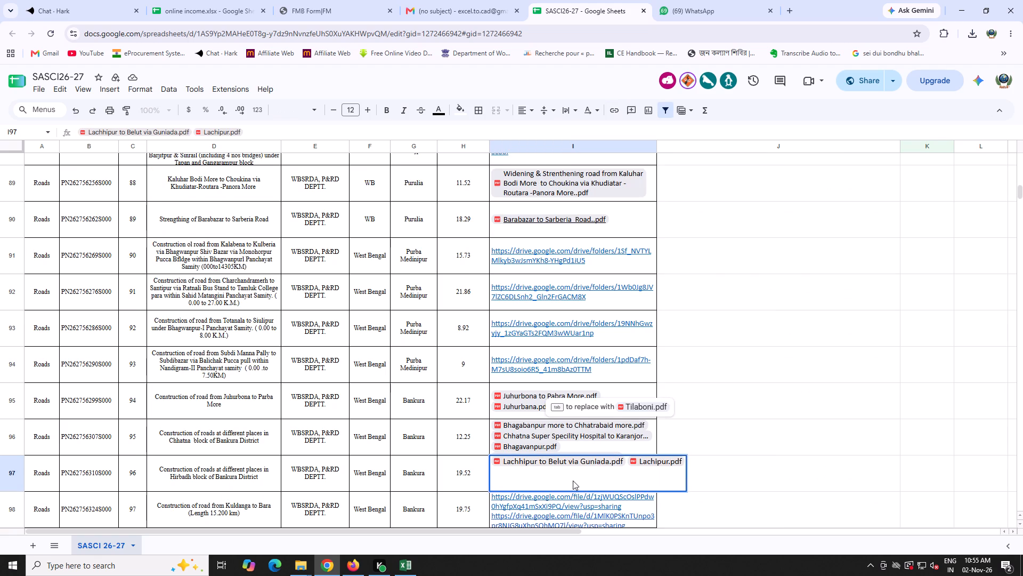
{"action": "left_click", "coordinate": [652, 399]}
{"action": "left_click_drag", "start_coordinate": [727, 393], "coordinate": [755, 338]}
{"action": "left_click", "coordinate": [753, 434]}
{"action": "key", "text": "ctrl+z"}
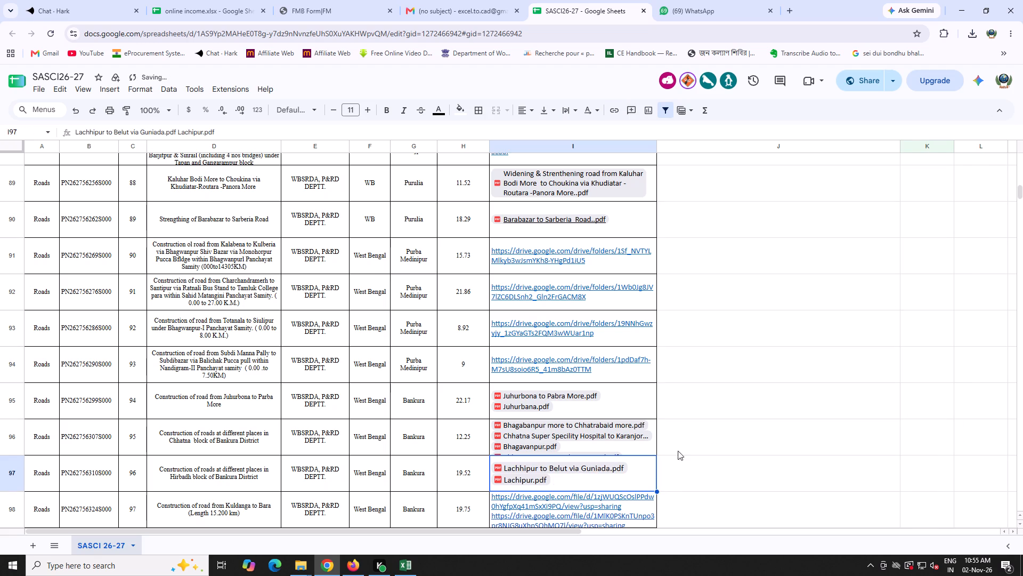
Add the copied Tilaboni.pdf link as a file chip after Lachipur.pdf in the DPR cell of the Hirbadh block row.
{"action": "double_click", "coordinate": [612, 483]}
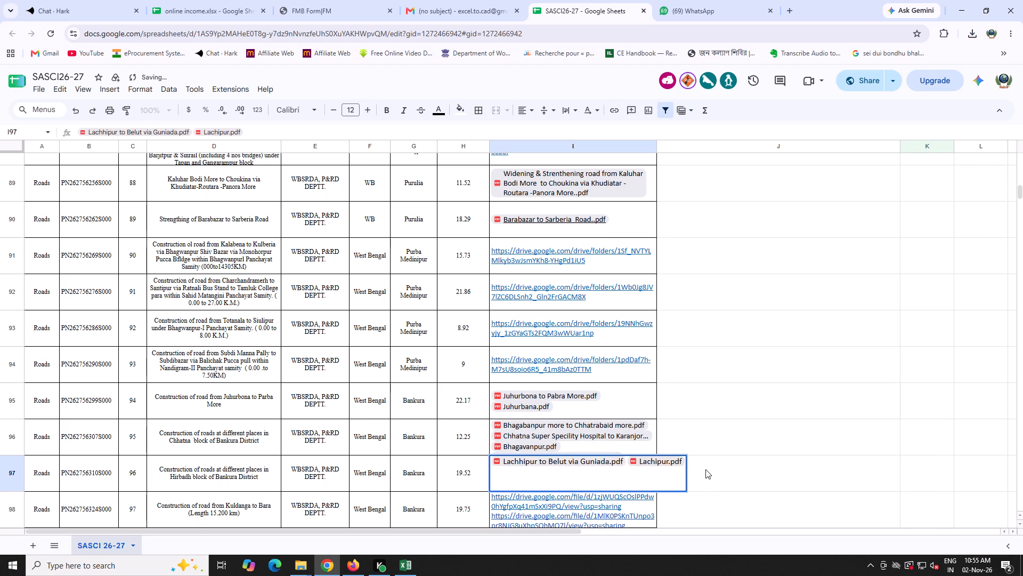
{"action": "key", "text": "ctrl+v"}
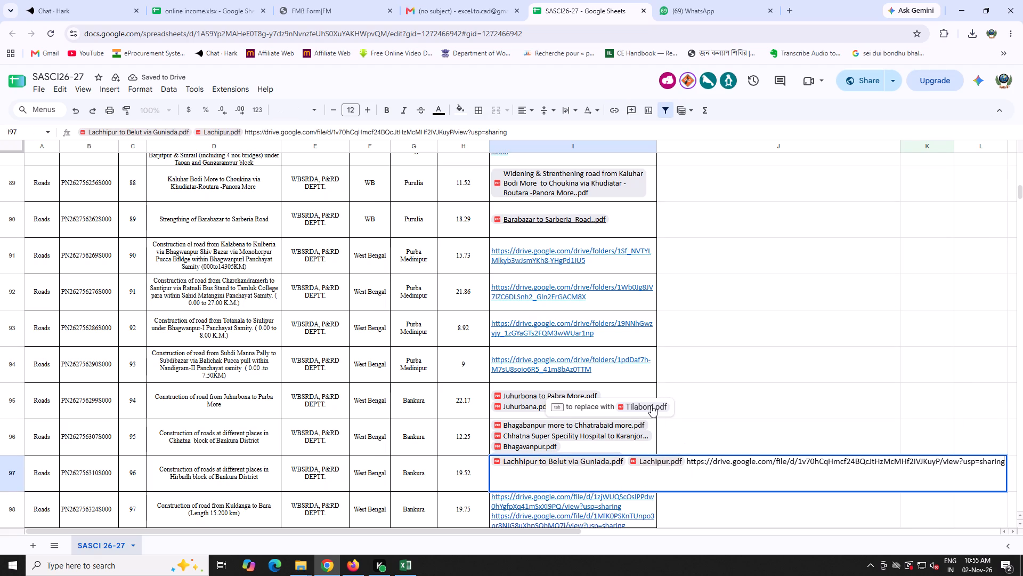
{"action": "left_click", "coordinate": [651, 405]}
{"action": "left_click", "coordinate": [781, 382]}
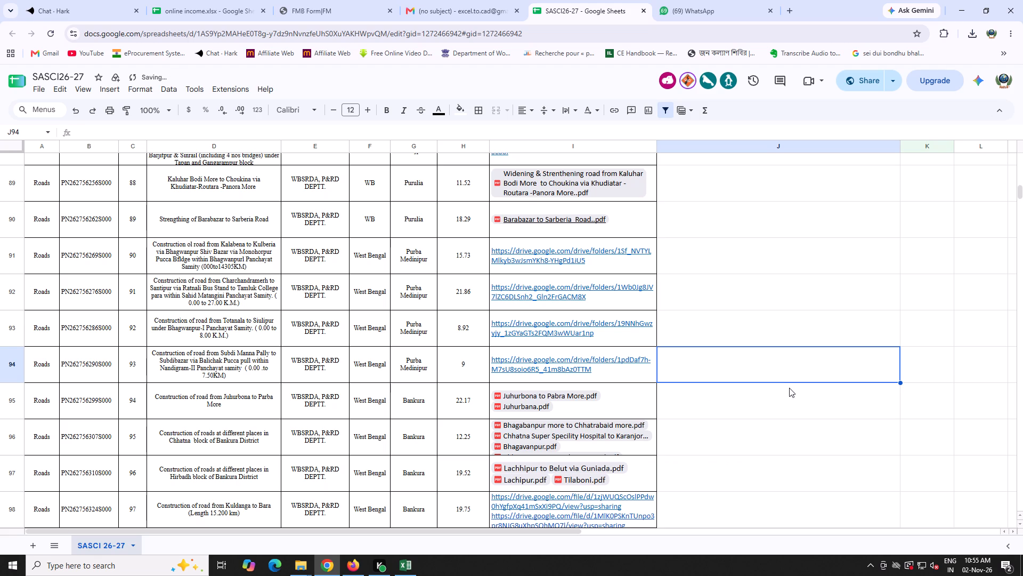
Open rev Report .xlsm from the 2.Tilaboni to Molian folder under CAPEX BANKURA 2026 in the com1 network backup of drive F.
{"action": "left_click", "coordinate": [299, 558]}
{"action": "left_click", "coordinate": [1022, 575]}
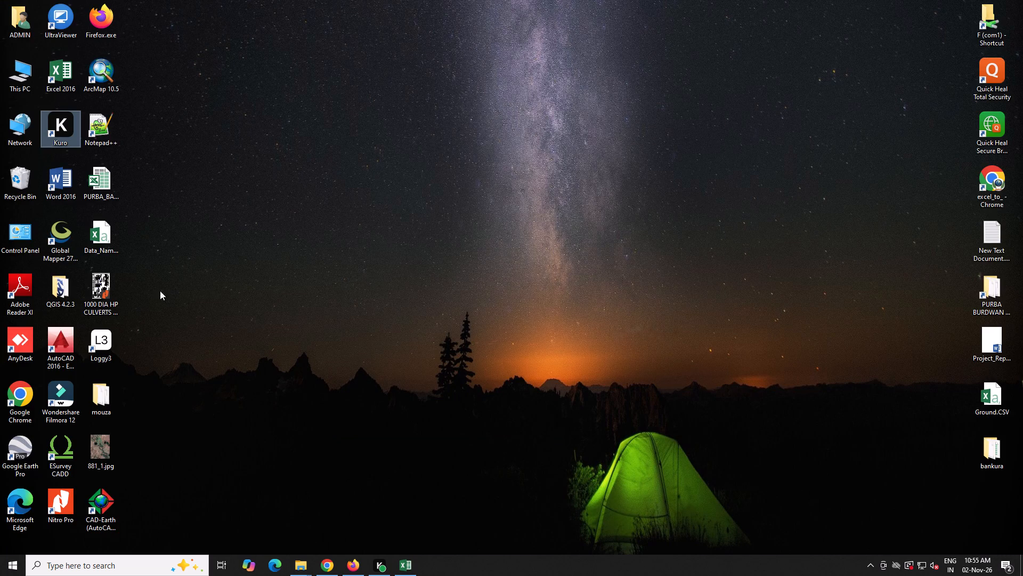
{"action": "double_click", "coordinate": [1002, 32]}
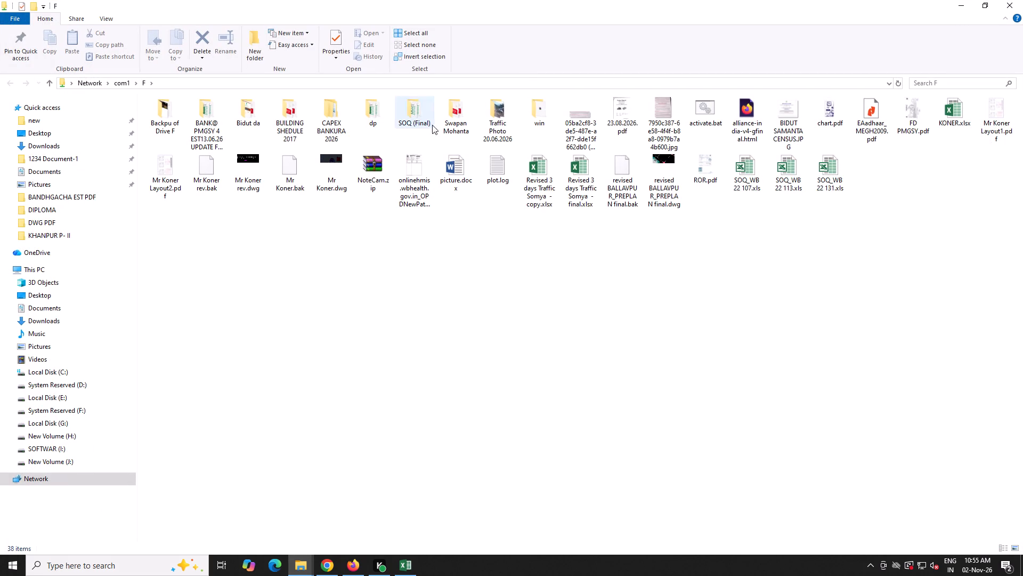
{"action": "double_click", "coordinate": [172, 118]}
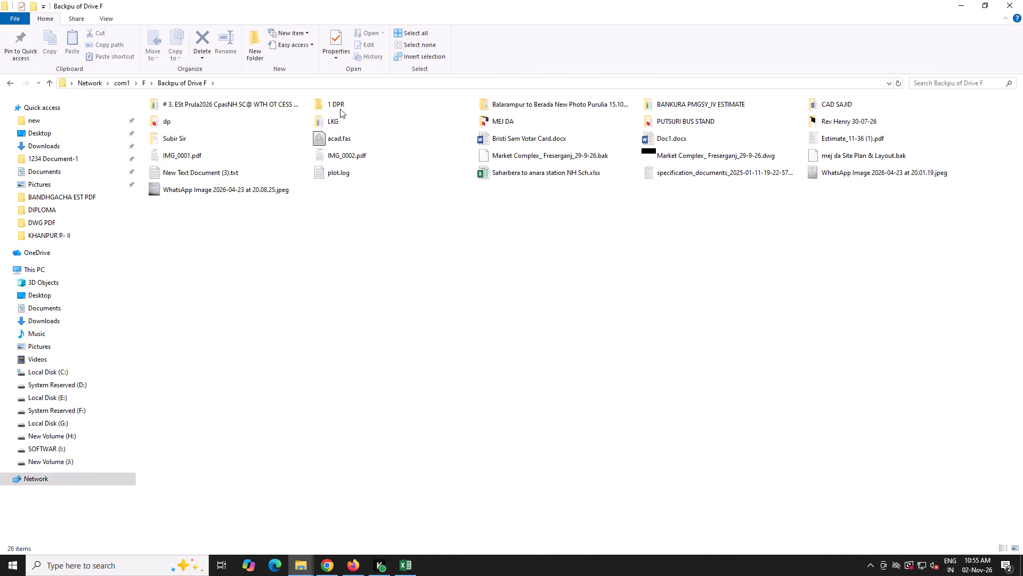
{"action": "double_click", "coordinate": [340, 109]}
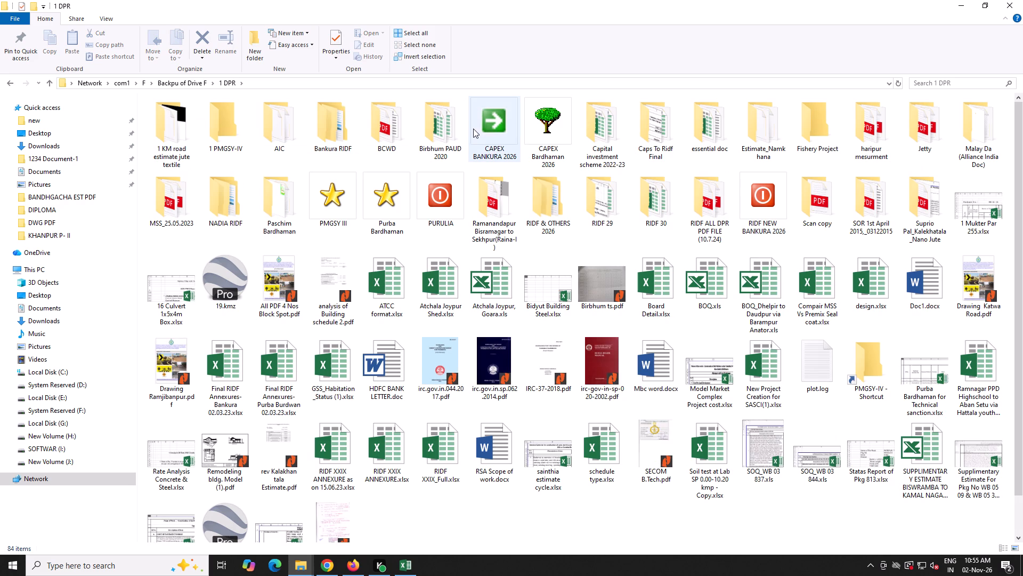
{"action": "double_click", "coordinate": [500, 131]}
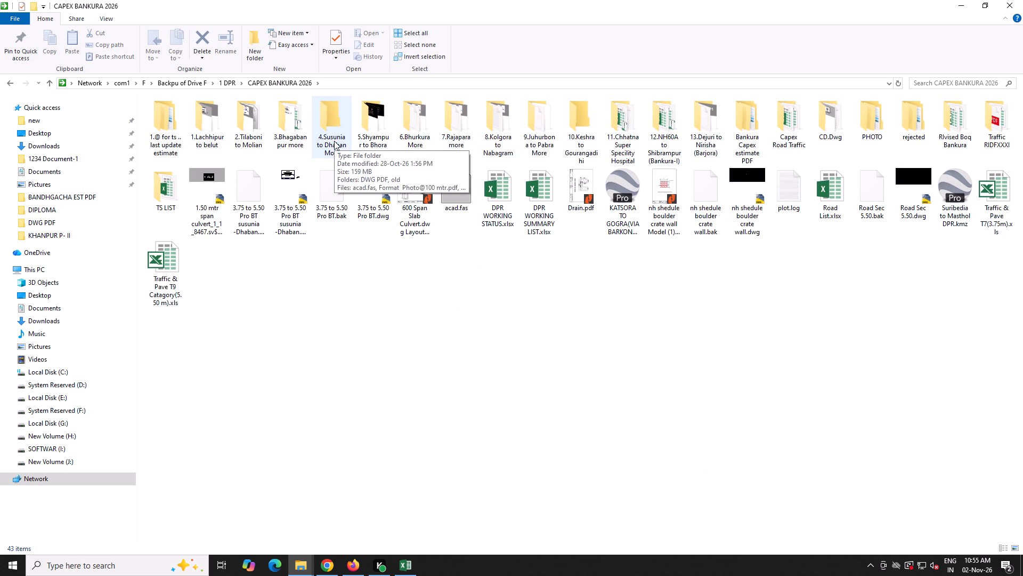
{"action": "double_click", "coordinate": [242, 146]}
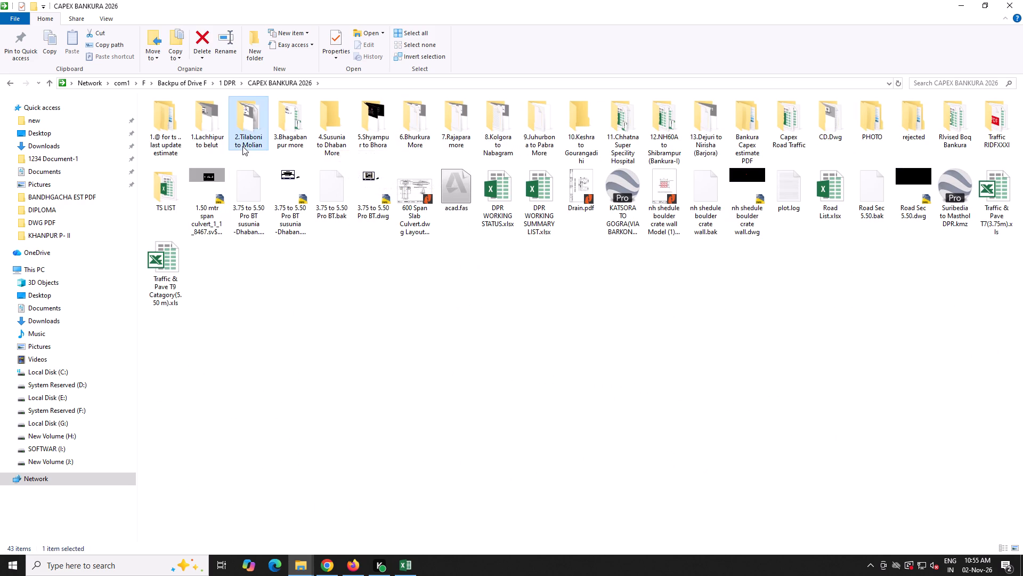
{"action": "double_click", "coordinate": [220, 115]}
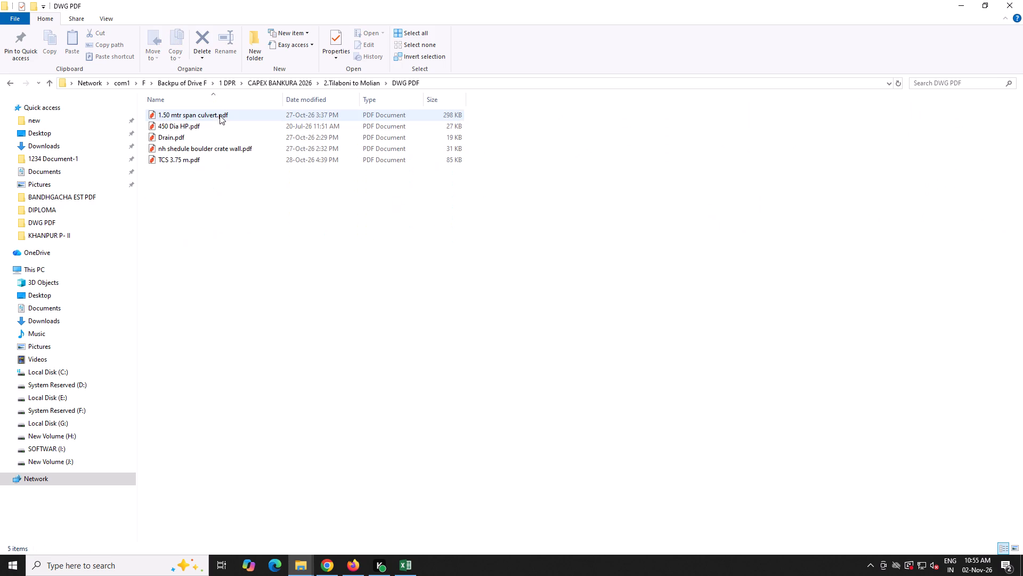
{"action": "left_click", "coordinate": [364, 79]}
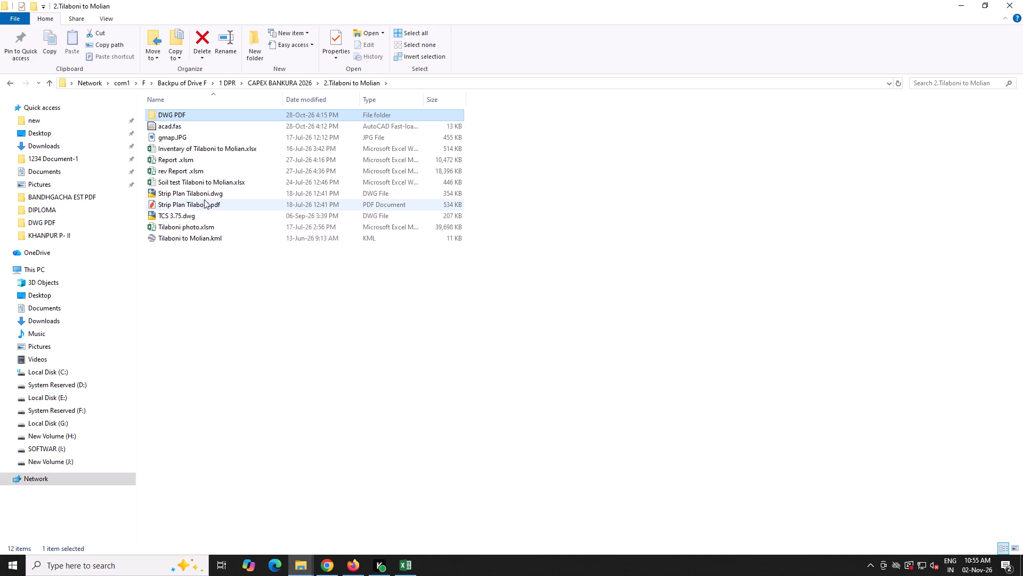
{"action": "double_click", "coordinate": [188, 170]}
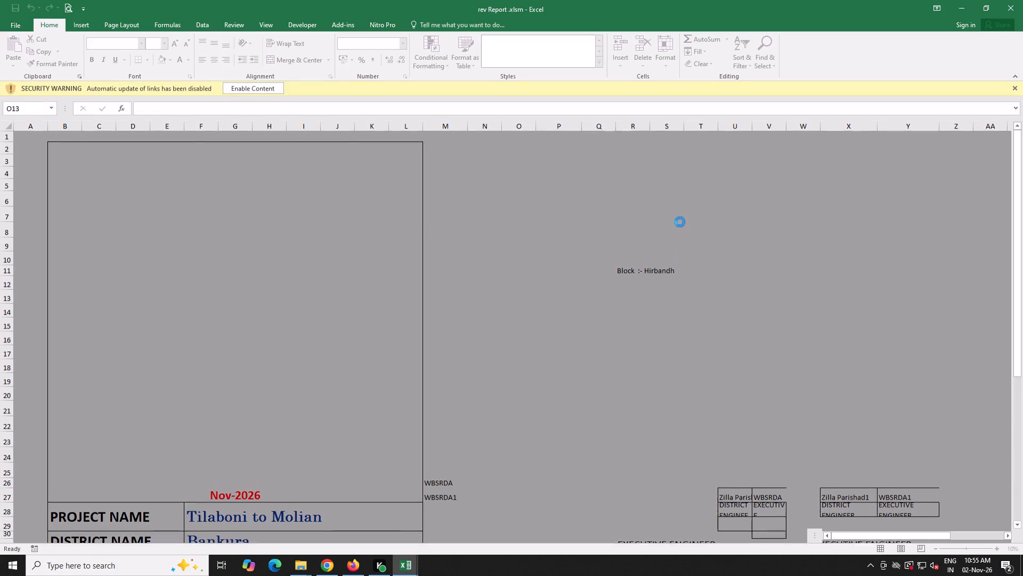
Look over the FRONT PAGE sheet of the rev Report workbook and hide sheet2.
{"action": "scroll", "coordinate": [680, 222], "scroll_direction": "down", "scroll_amount": 3}
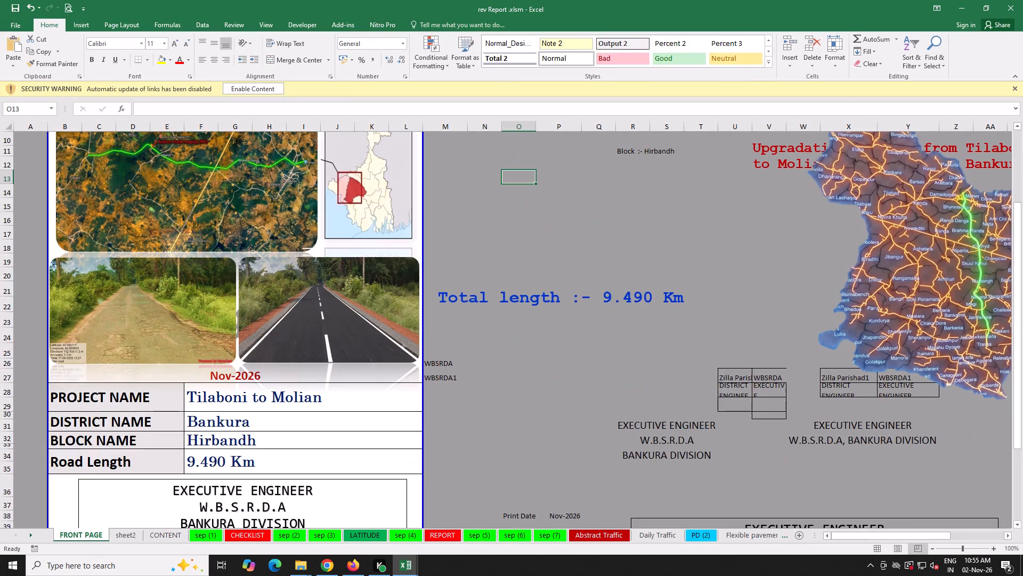
{"action": "scroll", "coordinate": [680, 222], "scroll_direction": "down", "scroll_amount": 4}
{"action": "scroll", "coordinate": [529, 294], "scroll_direction": "down", "scroll_amount": 6}
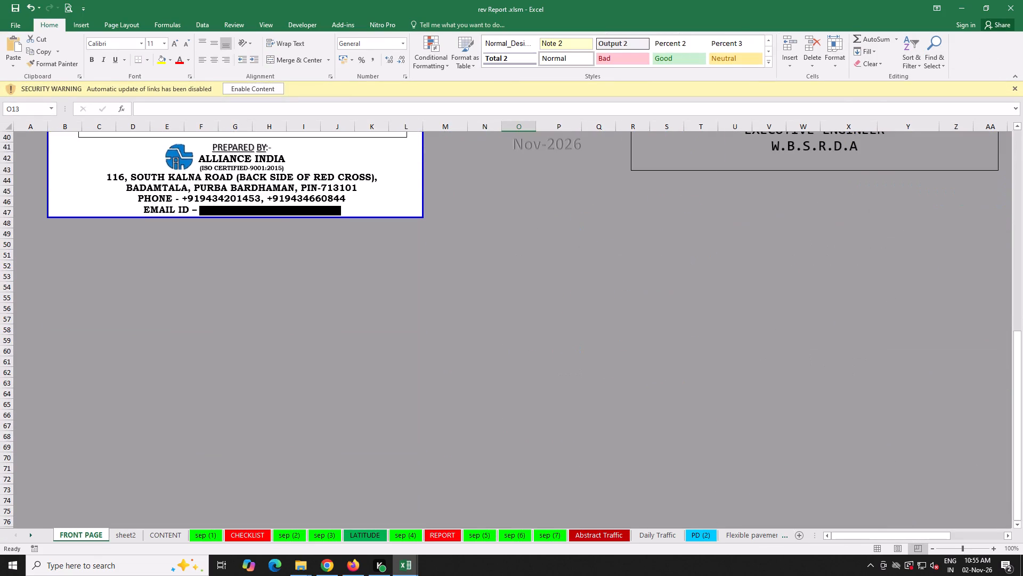
{"action": "left_click", "coordinate": [137, 537]}
{"action": "right_click", "coordinate": [135, 537]}
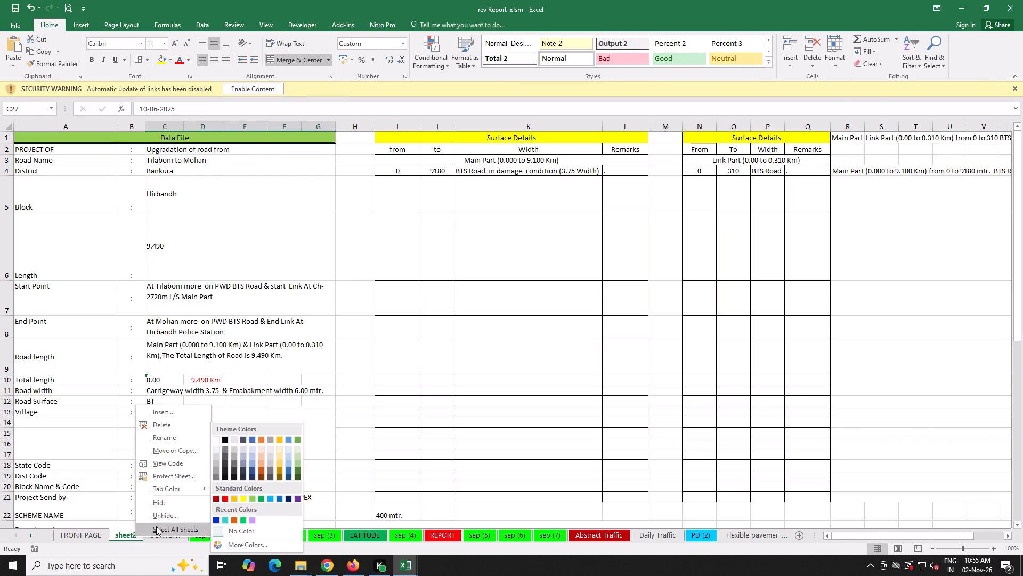
{"action": "left_click", "coordinate": [158, 508]}
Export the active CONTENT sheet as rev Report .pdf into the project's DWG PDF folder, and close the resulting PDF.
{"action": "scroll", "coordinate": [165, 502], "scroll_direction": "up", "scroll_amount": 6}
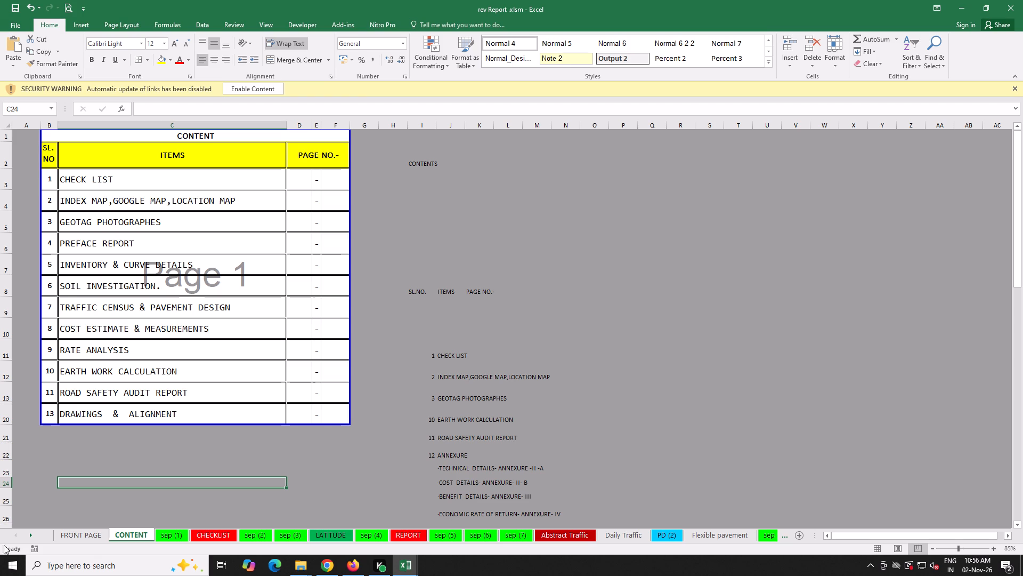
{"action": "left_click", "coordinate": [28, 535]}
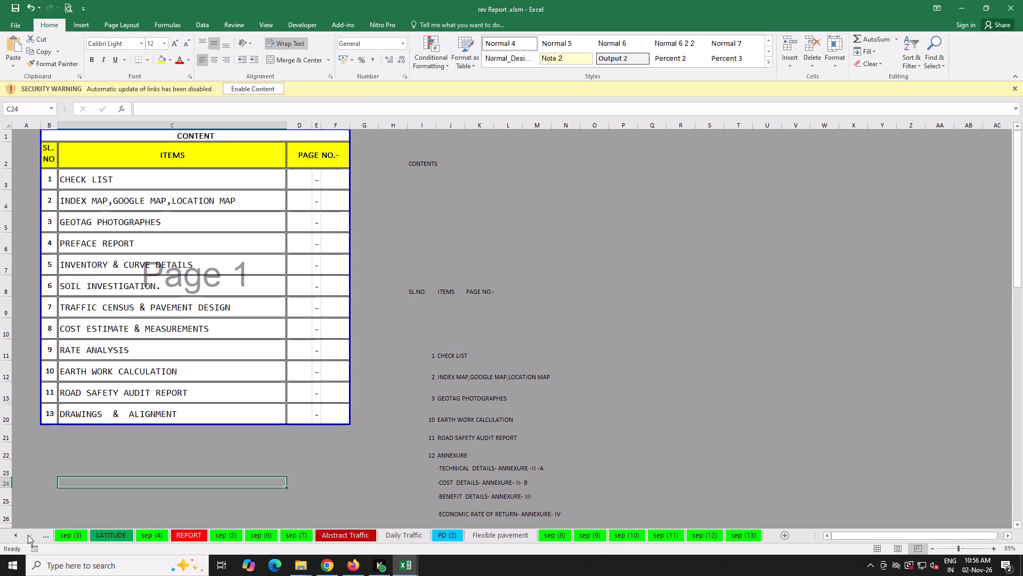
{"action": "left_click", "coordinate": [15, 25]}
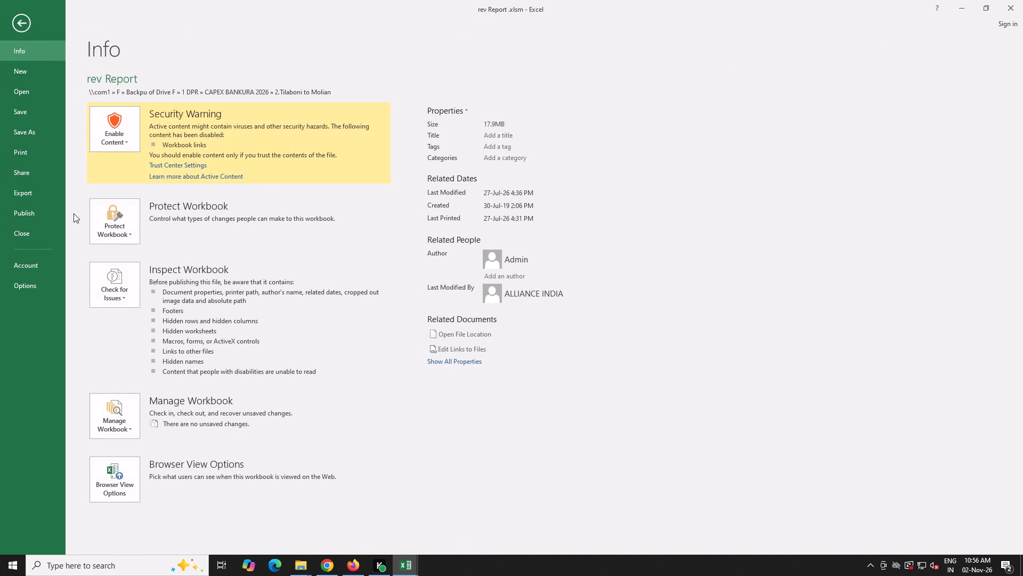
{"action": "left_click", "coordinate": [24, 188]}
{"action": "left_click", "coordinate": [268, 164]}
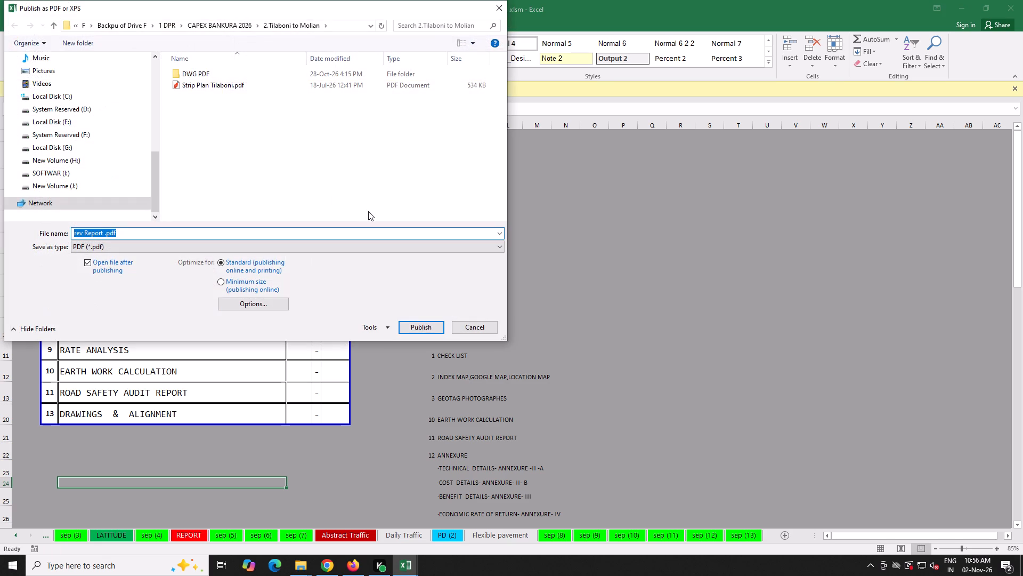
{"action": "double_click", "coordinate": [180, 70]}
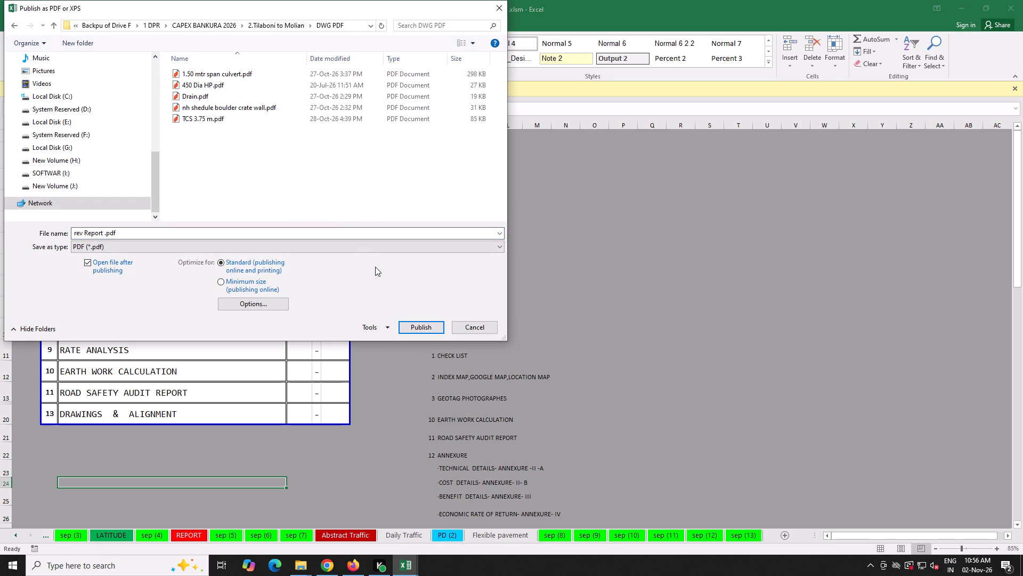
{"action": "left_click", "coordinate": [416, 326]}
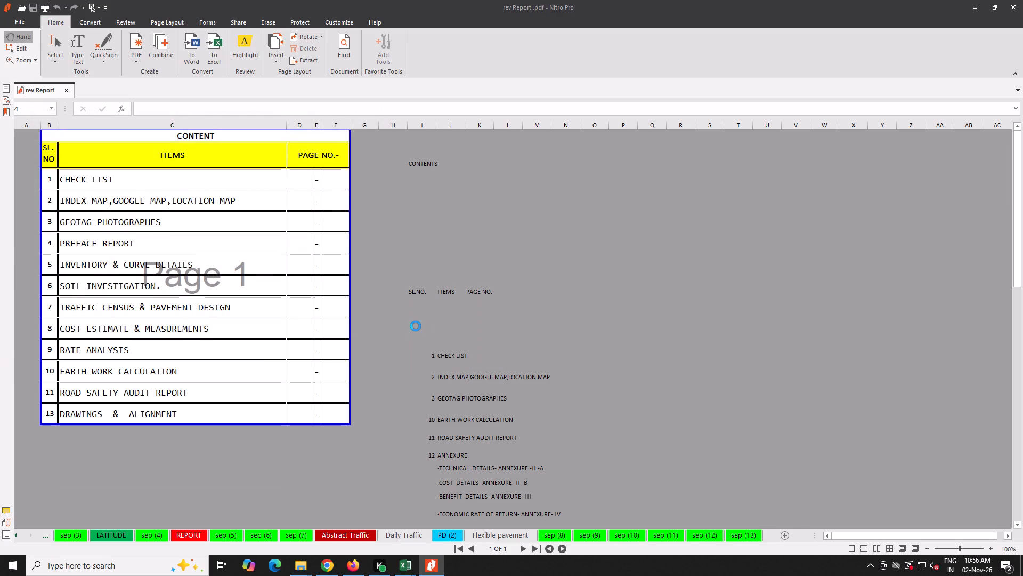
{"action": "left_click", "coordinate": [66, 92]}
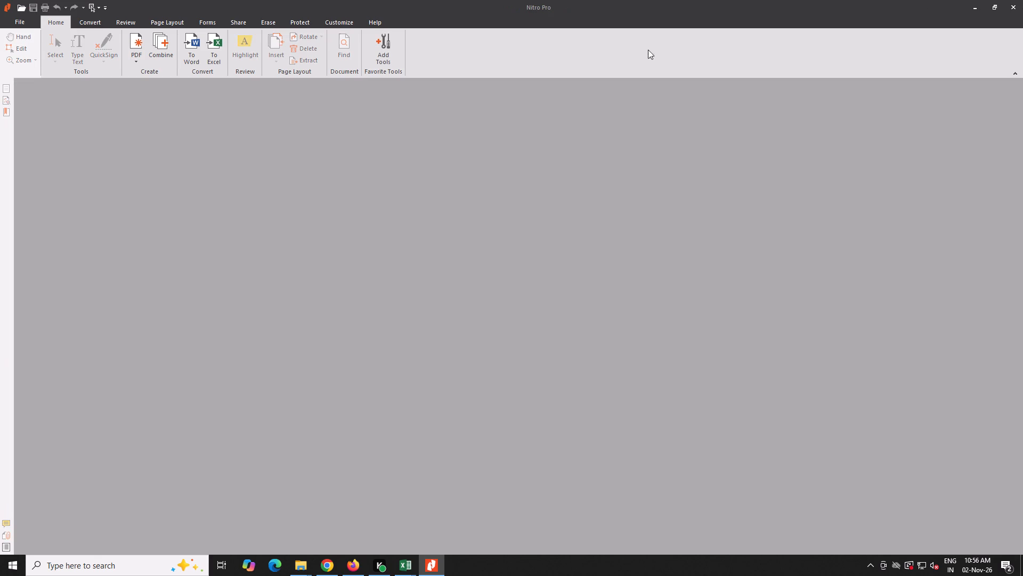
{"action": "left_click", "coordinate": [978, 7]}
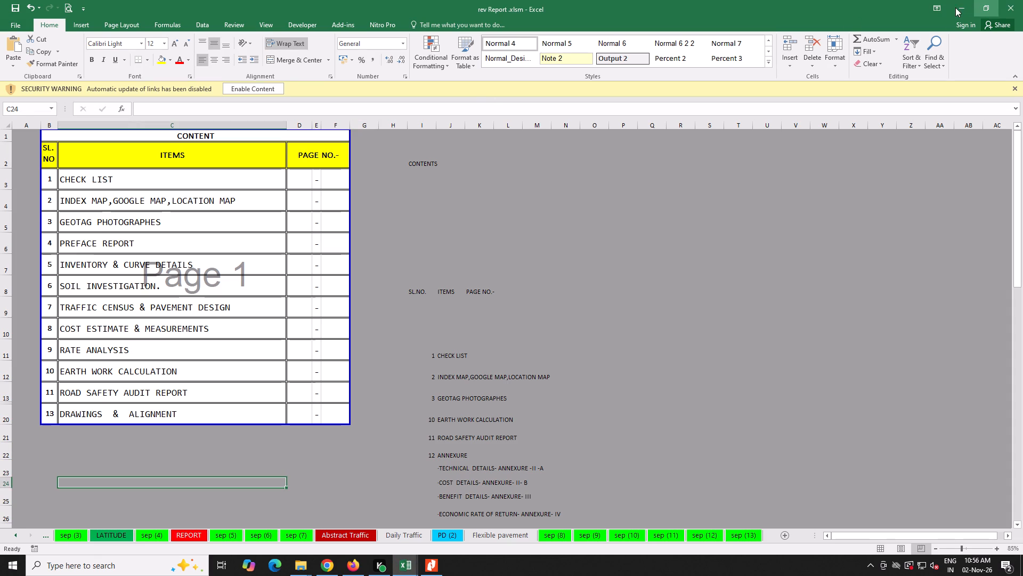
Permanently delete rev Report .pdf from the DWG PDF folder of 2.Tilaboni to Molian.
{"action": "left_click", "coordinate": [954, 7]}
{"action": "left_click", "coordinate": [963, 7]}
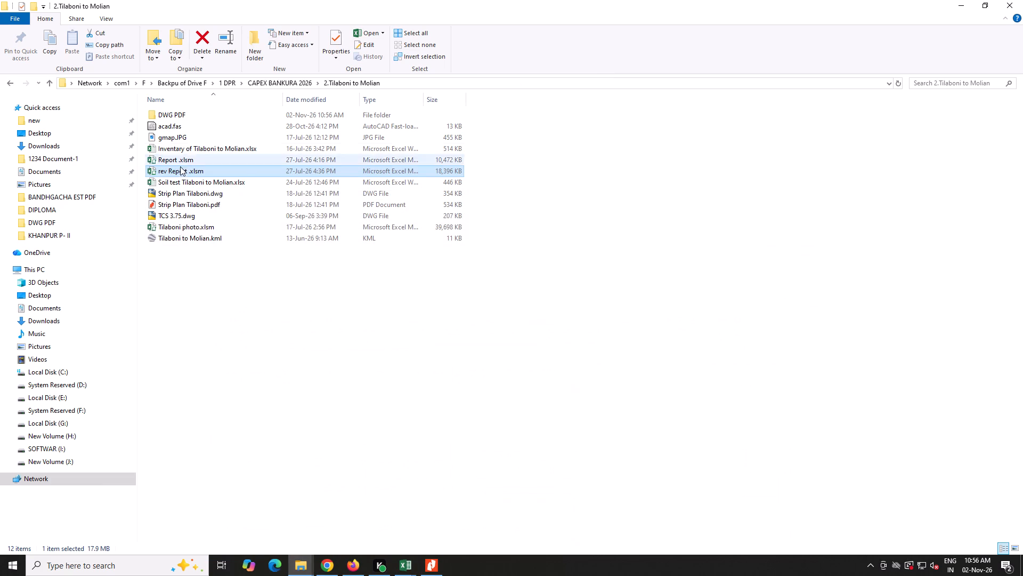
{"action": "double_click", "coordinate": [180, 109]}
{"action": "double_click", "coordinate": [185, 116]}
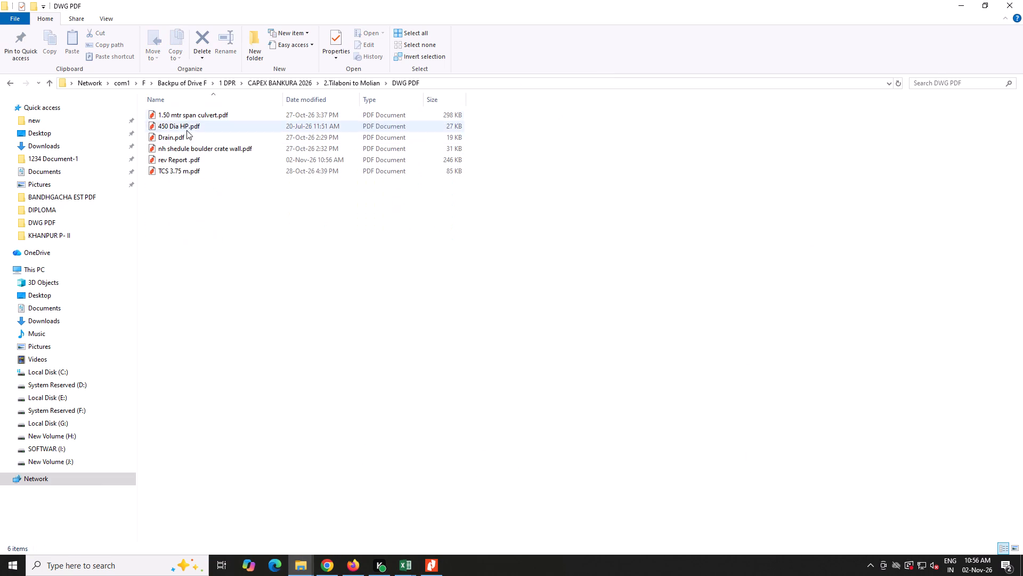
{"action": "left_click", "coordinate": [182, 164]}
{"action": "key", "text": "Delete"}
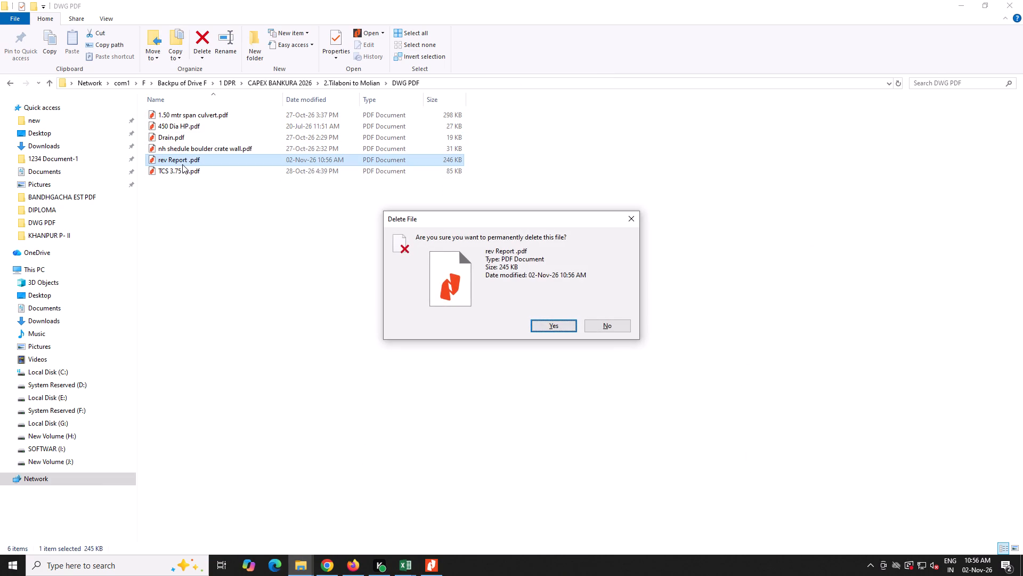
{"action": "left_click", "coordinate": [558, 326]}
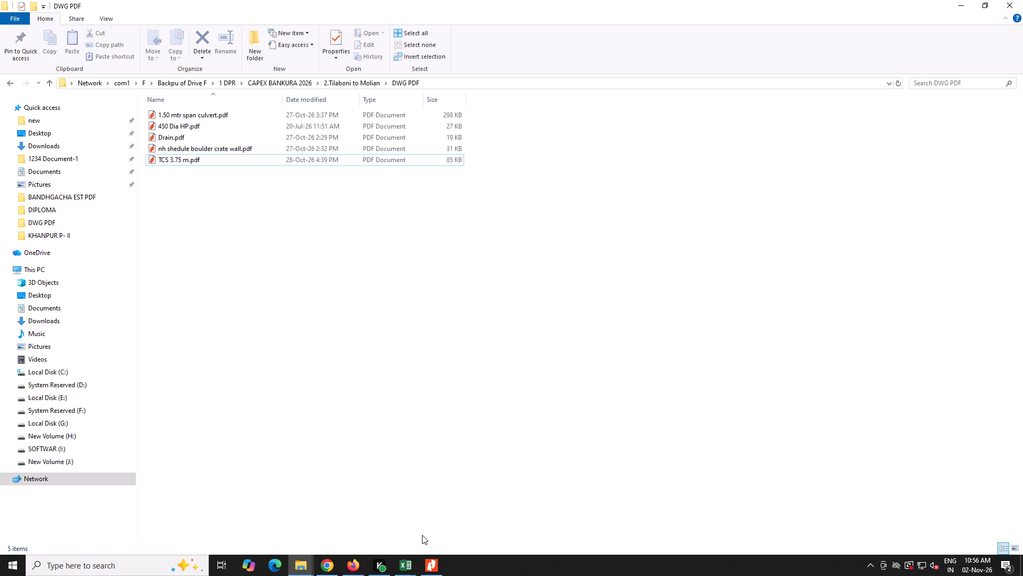
Export the entire rev Report workbook as a PDF named rev Report .pdf into the DWG PDF folder.
{"action": "left_click", "coordinate": [403, 566]}
{"action": "left_click", "coordinate": [486, 539]}
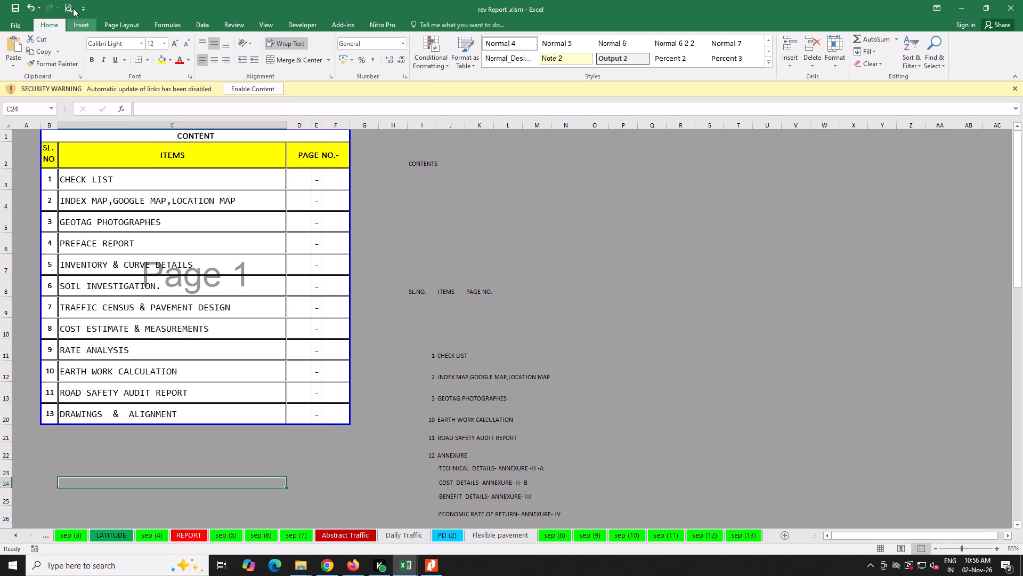
{"action": "left_click", "coordinate": [73, 8]}
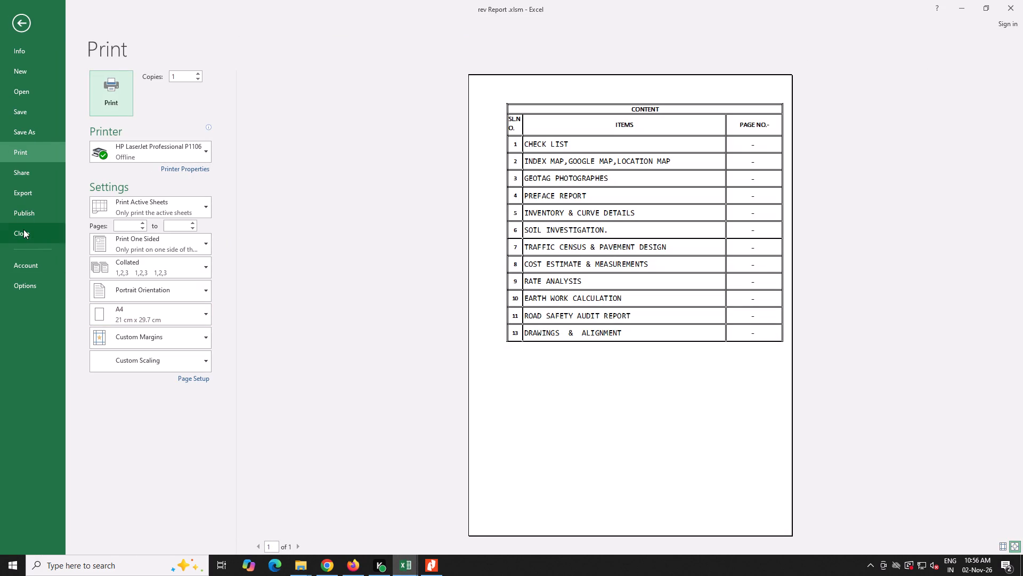
{"action": "left_click", "coordinate": [31, 196]}
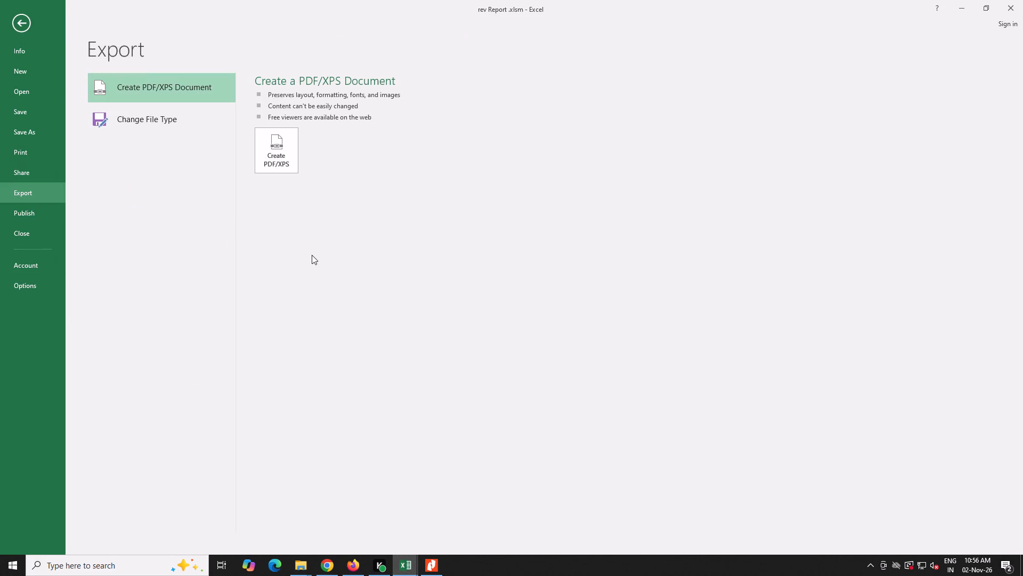
{"action": "left_click", "coordinate": [277, 149]}
{"action": "left_click", "coordinate": [258, 301]}
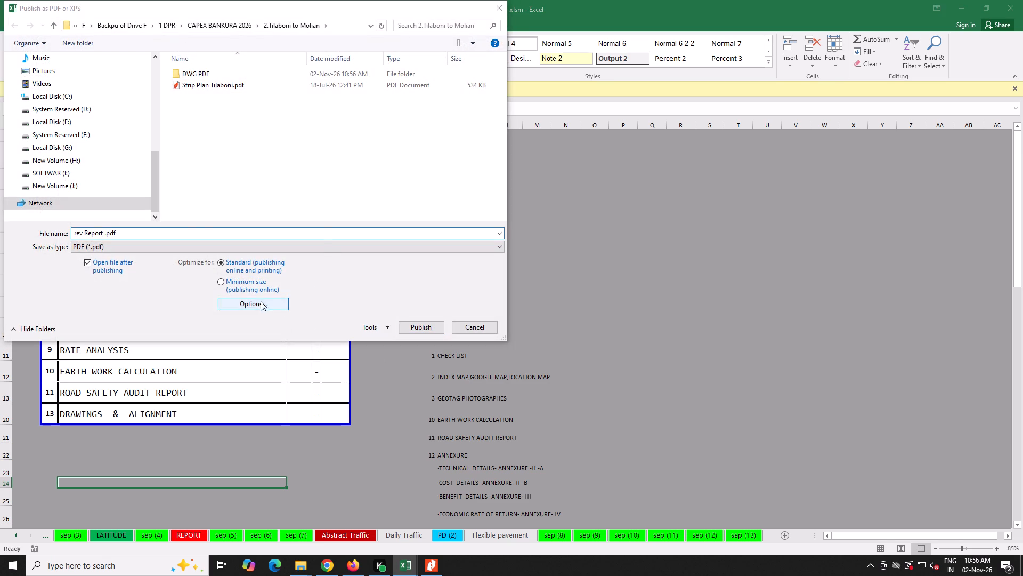
{"action": "left_click", "coordinate": [275, 157]}
{"action": "left_click", "coordinate": [253, 246]}
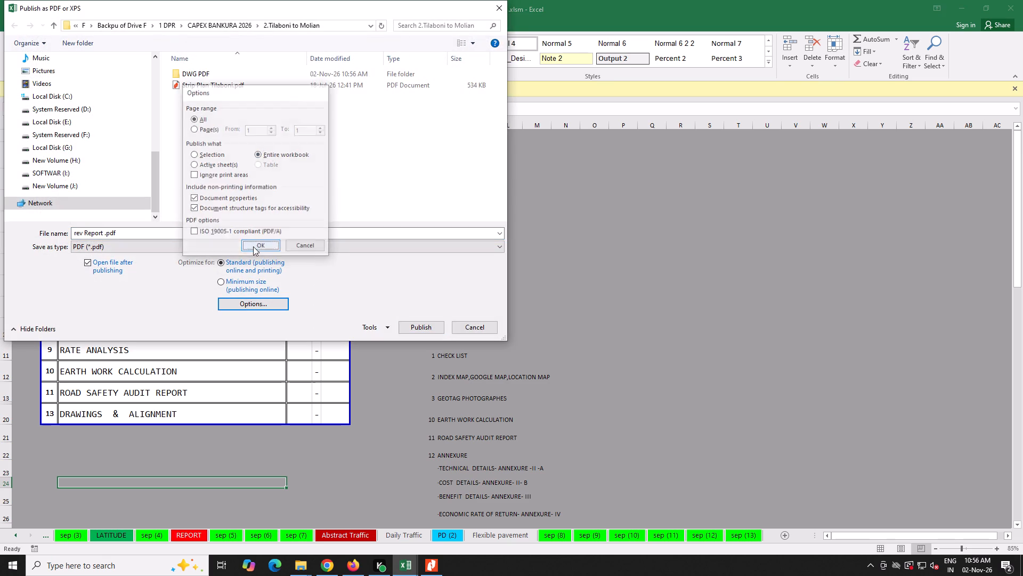
{"action": "double_click", "coordinate": [225, 72]}
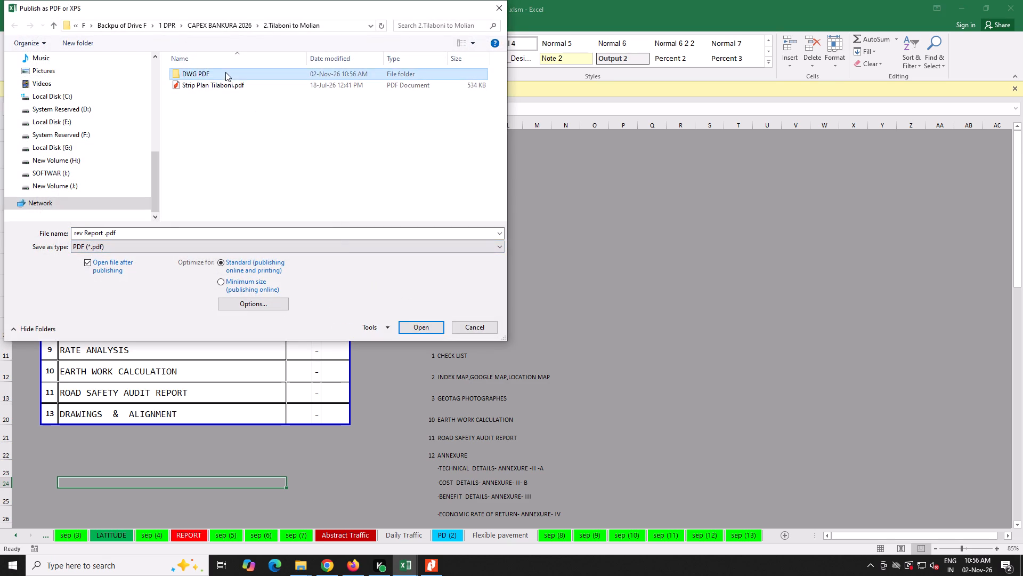
{"action": "left_click", "coordinate": [422, 333]}
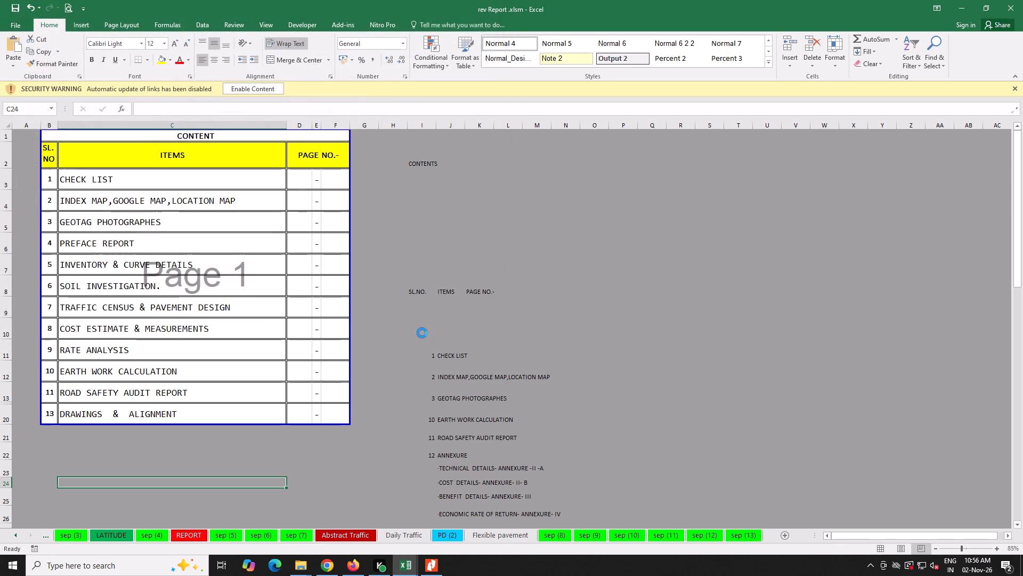
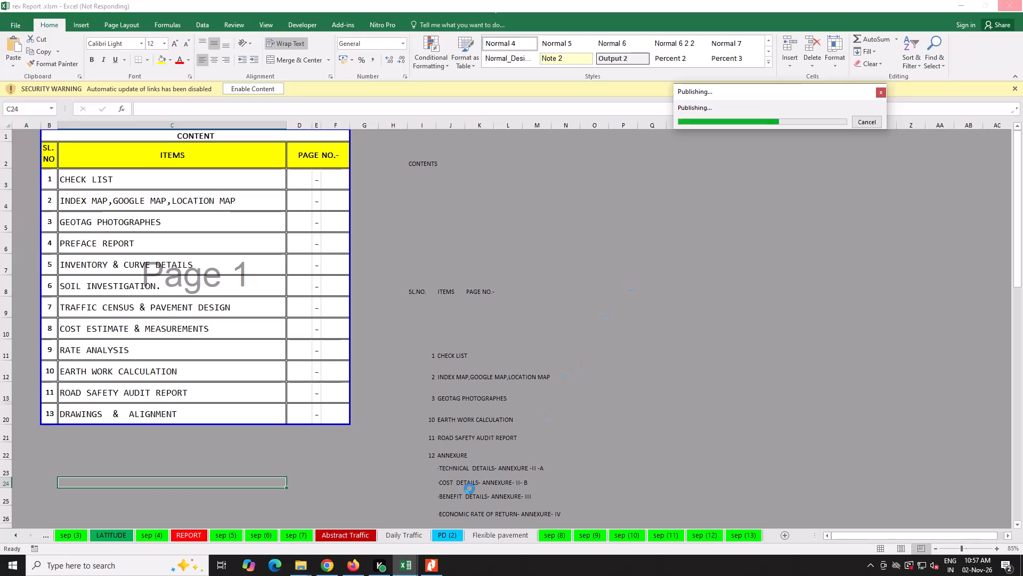
Switch to File Explorer and move Strip Plan Tilaboni.pdf from the 2.Tilaboni to Molian folder into its DWG PDF subfolder.
{"action": "left_click", "coordinate": [307, 566]}
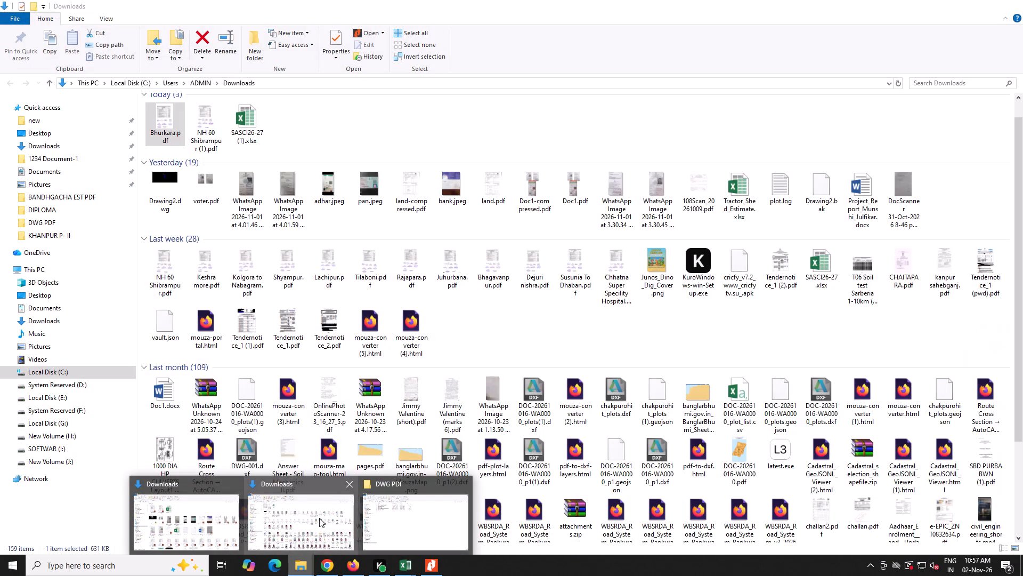
{"action": "left_click", "coordinate": [378, 515]}
{"action": "left_click", "coordinate": [357, 81]}
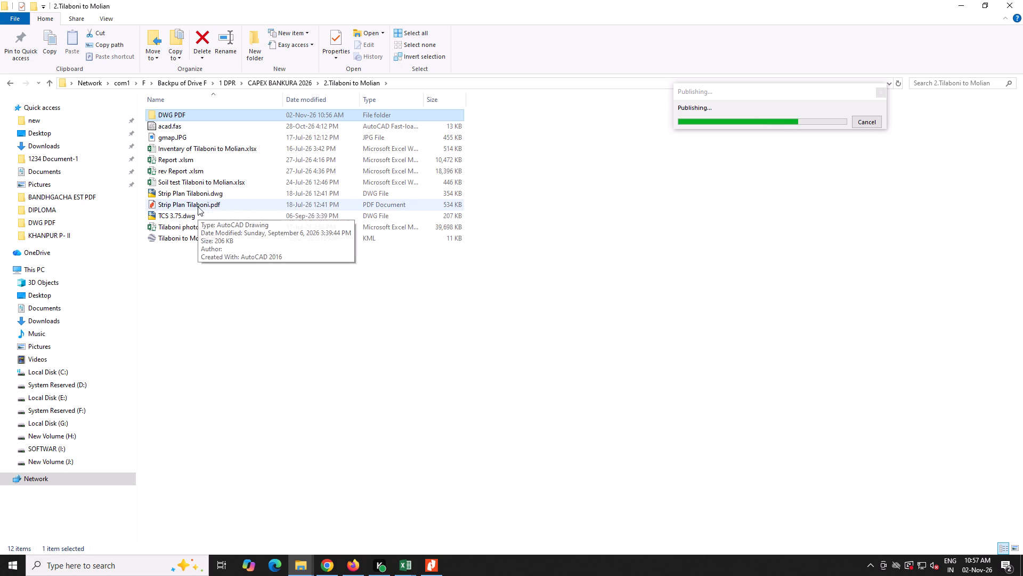
{"action": "left_click", "coordinate": [198, 206]}
{"action": "left_click_drag", "start_coordinate": [213, 202], "coordinate": [240, 112]}
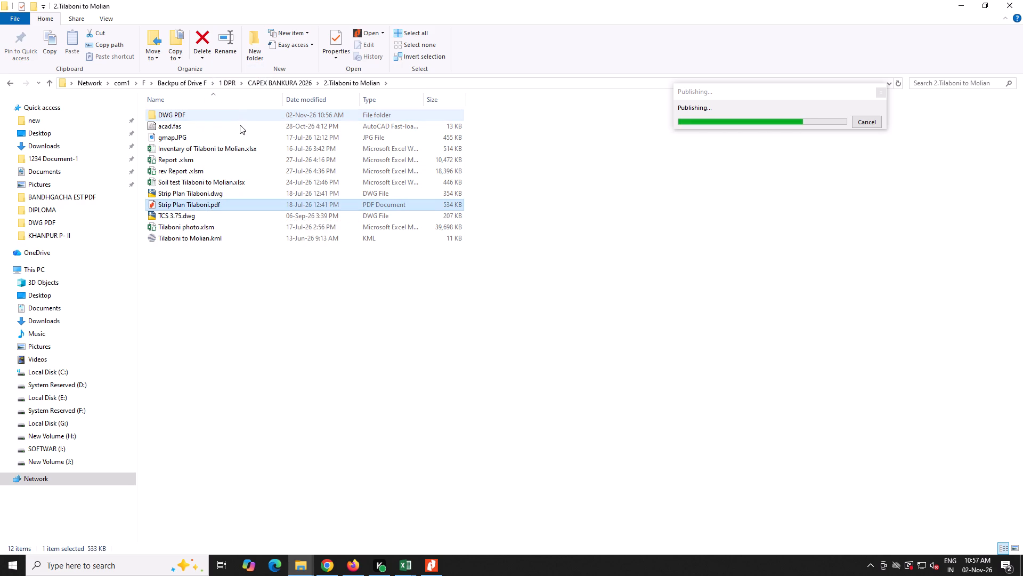